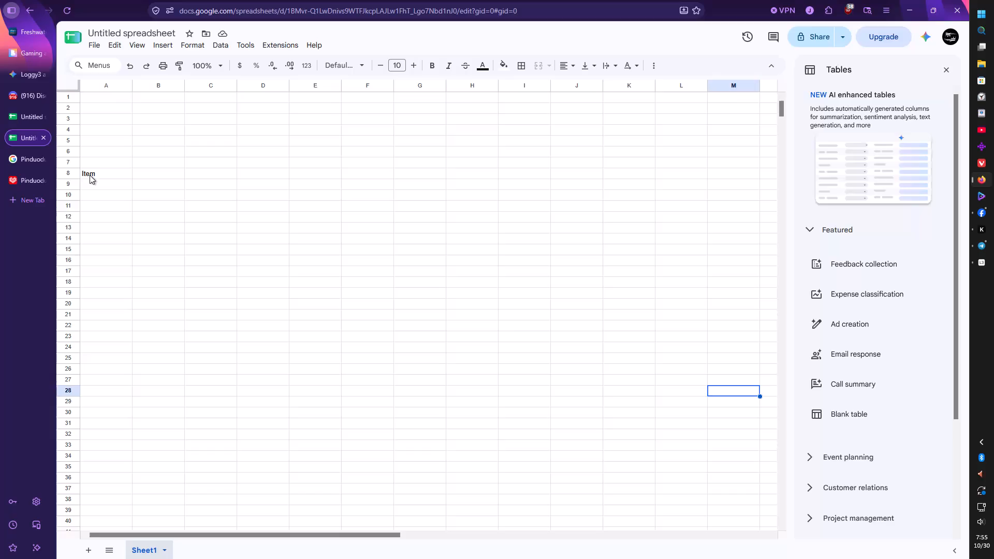
# Clear the stray Item label from cell A8.
pyautogui.click(90, 175)
pyautogui.press('BackSpace')
# Enter the column headers ITEM in cell A1 and PRICE in cell B1.
pyautogui.scroll(6, 106, 173)
pyautogui.doubleClick(161, 97)
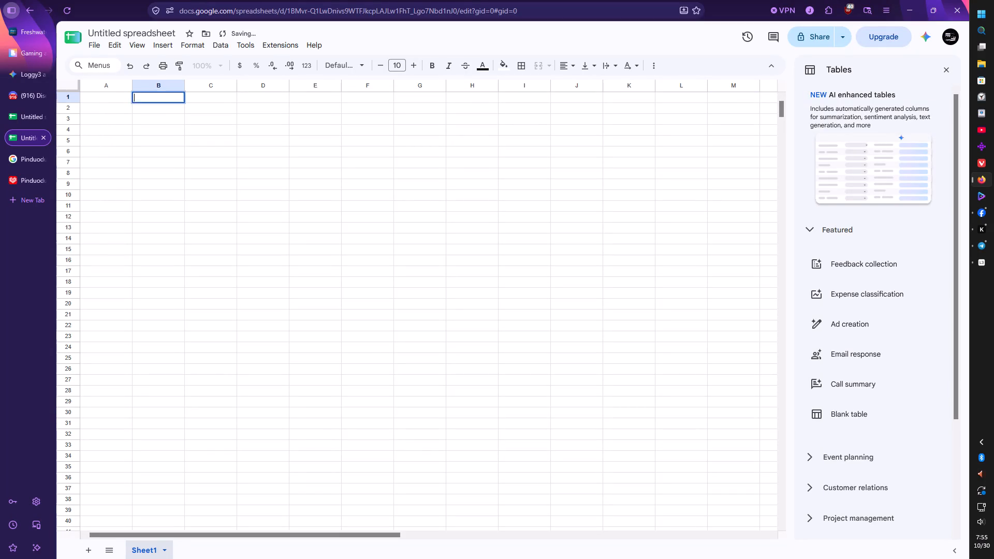
pyautogui.click(114, 99)
pyautogui.doubleClick(119, 98)
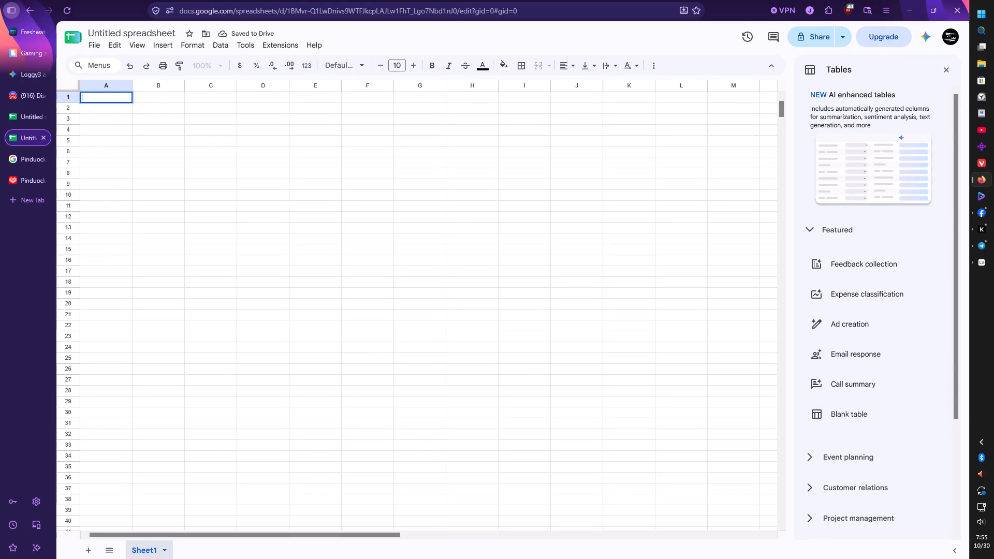
pyautogui.write('ITEM')
pyautogui.press('Tab')
pyautogui.press('Tab')
pyautogui.hotkey('shift', 'Tab')
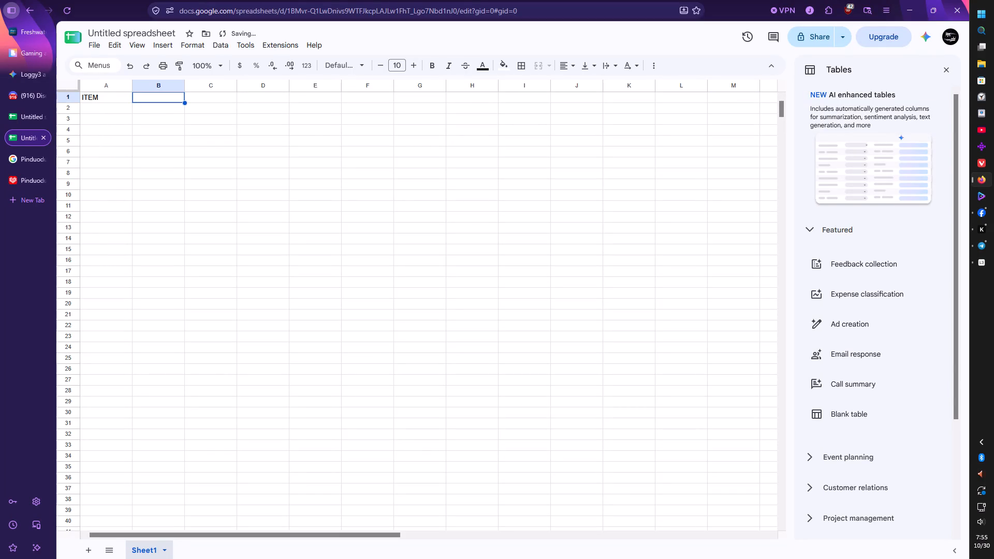
pyautogui.write('PRICE')
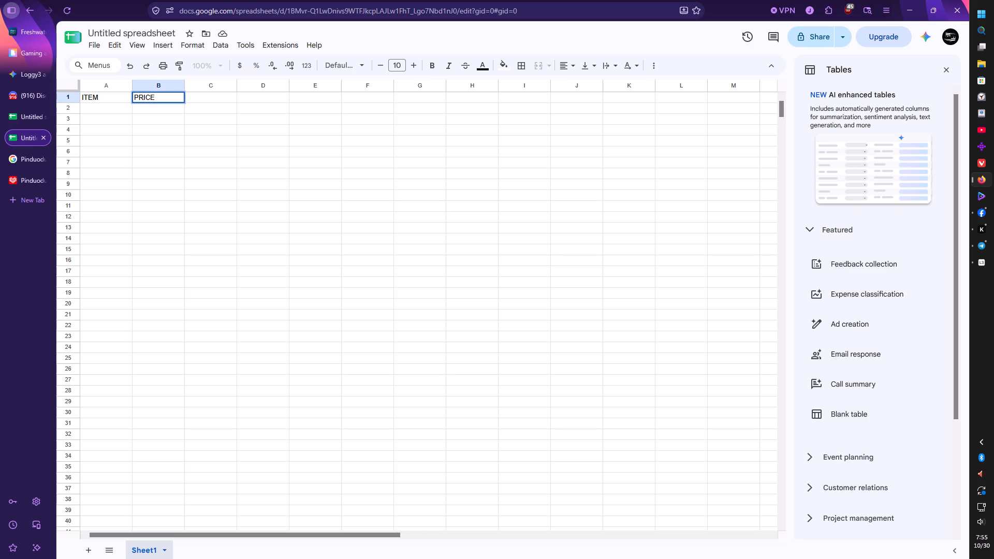
pyautogui.press('Tab')
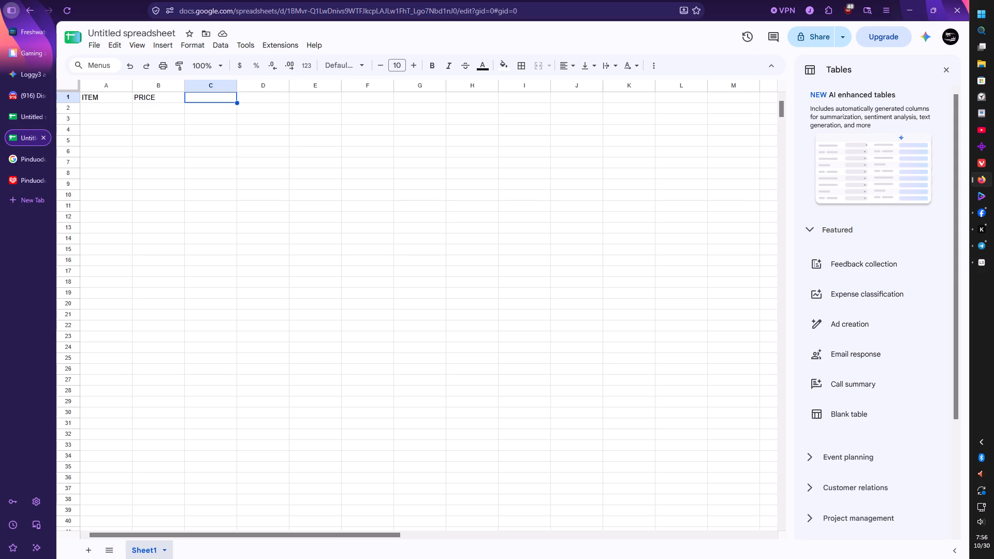
# Enter NORDIC LOW-SUGAR RICE COOKER as the first item in cell A2.
pyautogui.scroll(1, 118, 98)
pyautogui.click(102, 112)
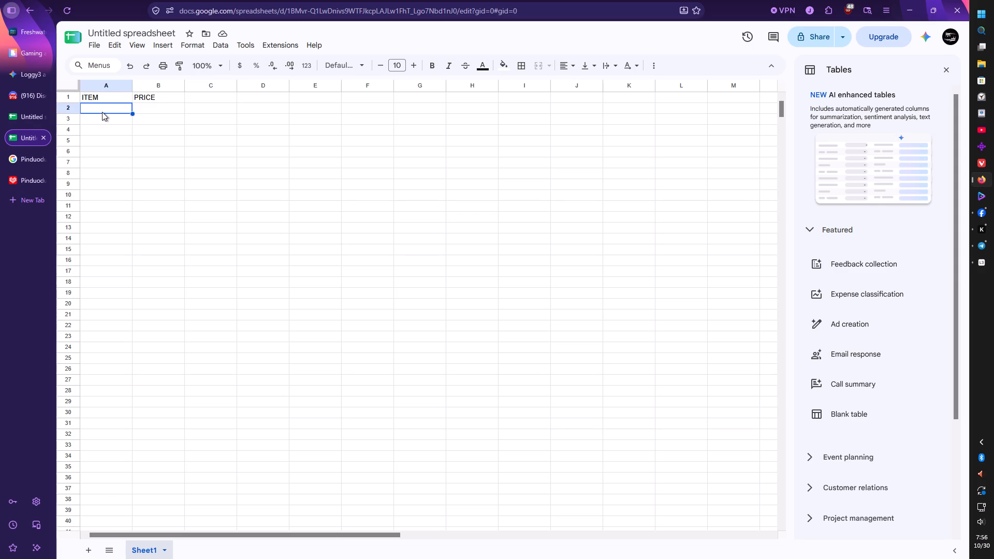
pyautogui.write('NORT')
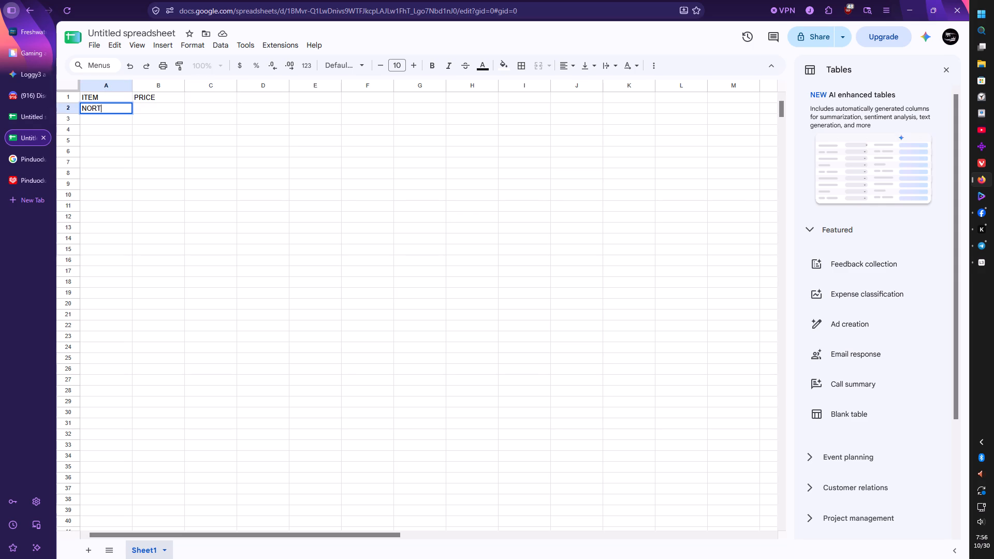
pyautogui.press('BackSpace')
pyautogui.write('DIC')
pyautogui.press('space')
pyautogui.write('L')
pyautogui.write('OW-SI')
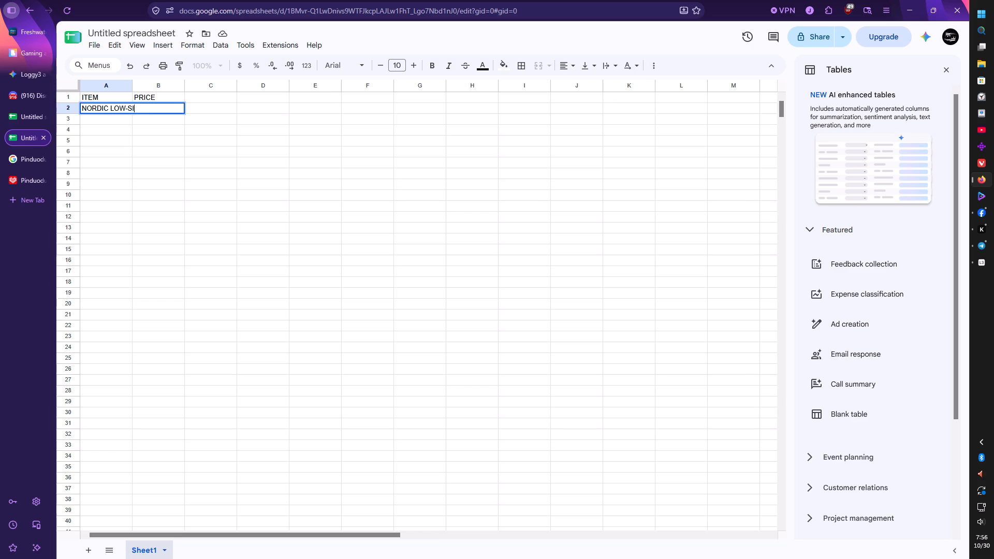
pyautogui.press('BackSpace')
pyautogui.write('UGAR RI')
pyautogui.write('CE COOKER')
pyautogui.press('space')
pyautogui.press('BackSpace')
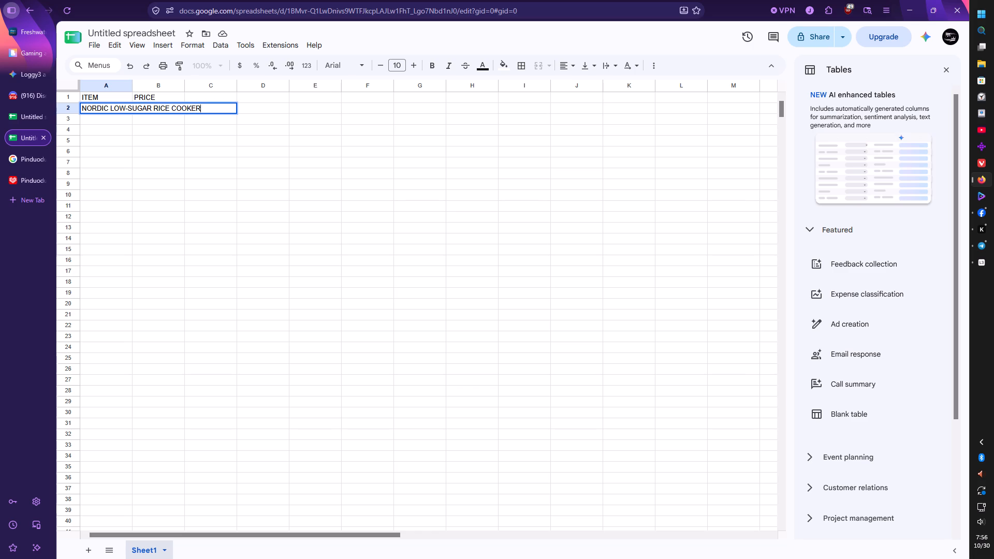
pyautogui.press('Return')
pyautogui.press('Return')
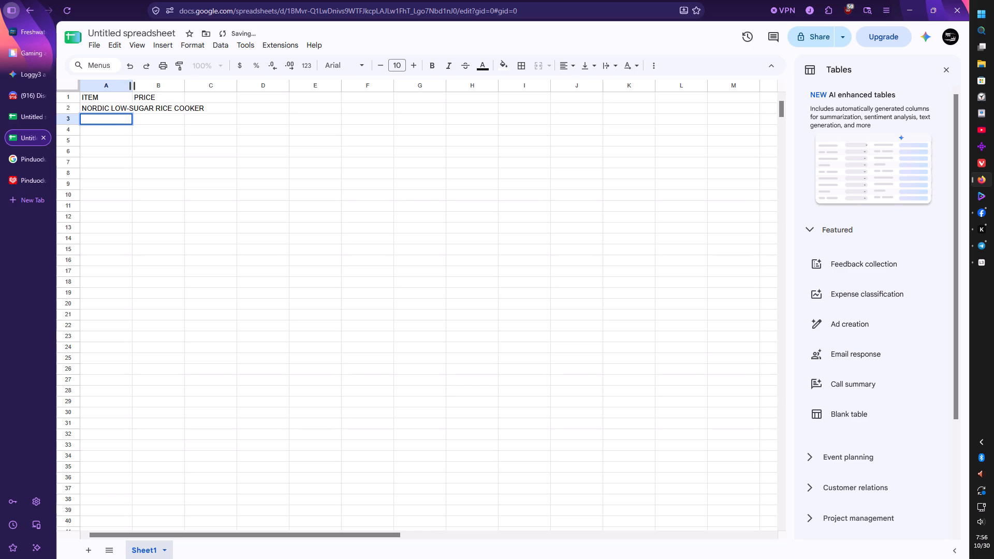
# Widen column A so it reaches about the end of NORDIC LOW-SUGAR in the item name.
pyautogui.moveTo(131, 85); pyautogui.dragTo(155, 79)
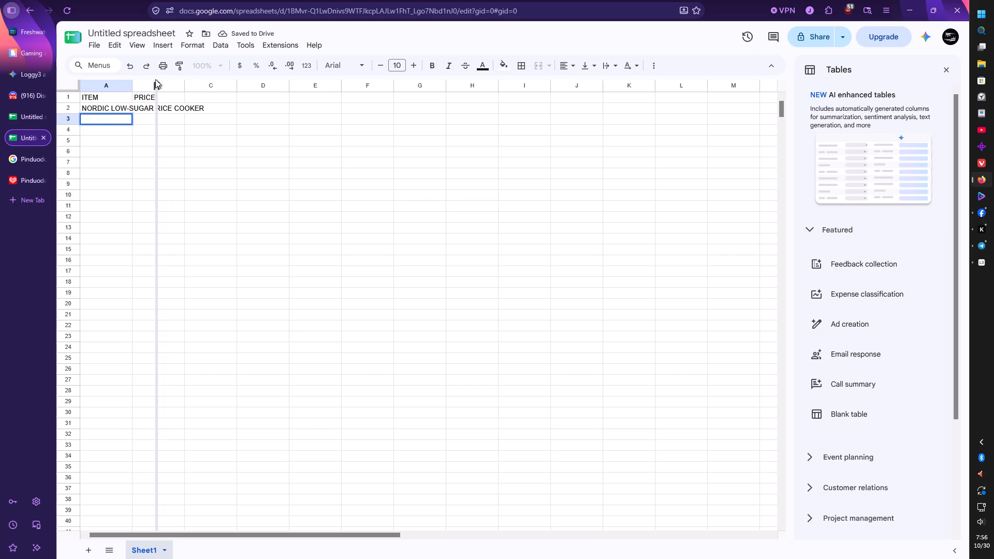
pyautogui.moveTo(155, 79); pyautogui.dragTo(151, 79)
# Wrap the text of the rice cooker name in cell A2.
pyautogui.click(104, 108)
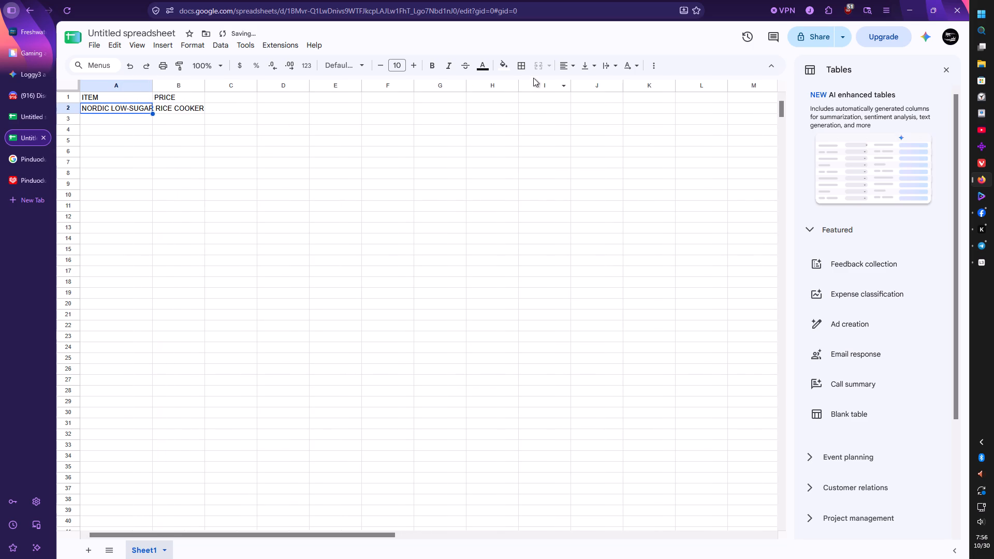
pyautogui.click(605, 66)
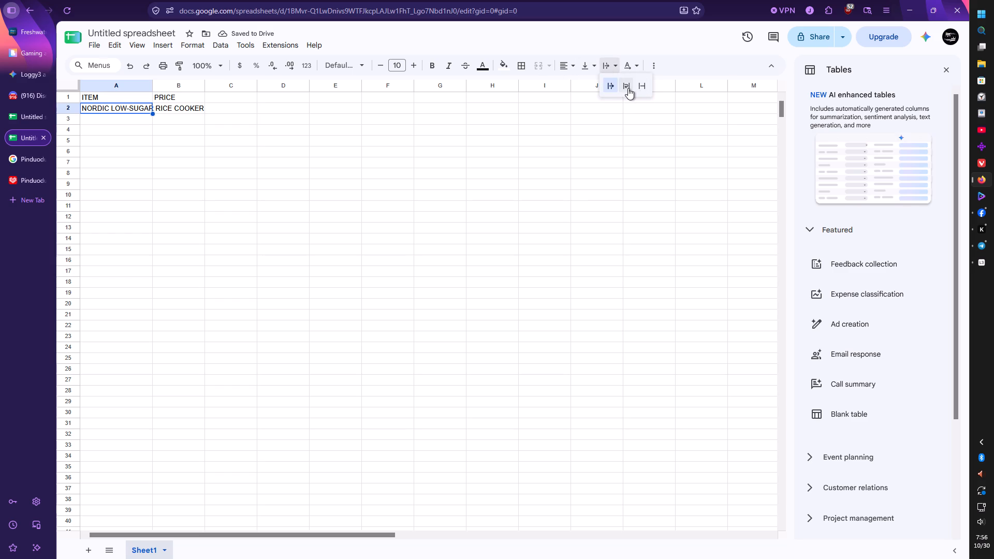
pyautogui.click(628, 88)
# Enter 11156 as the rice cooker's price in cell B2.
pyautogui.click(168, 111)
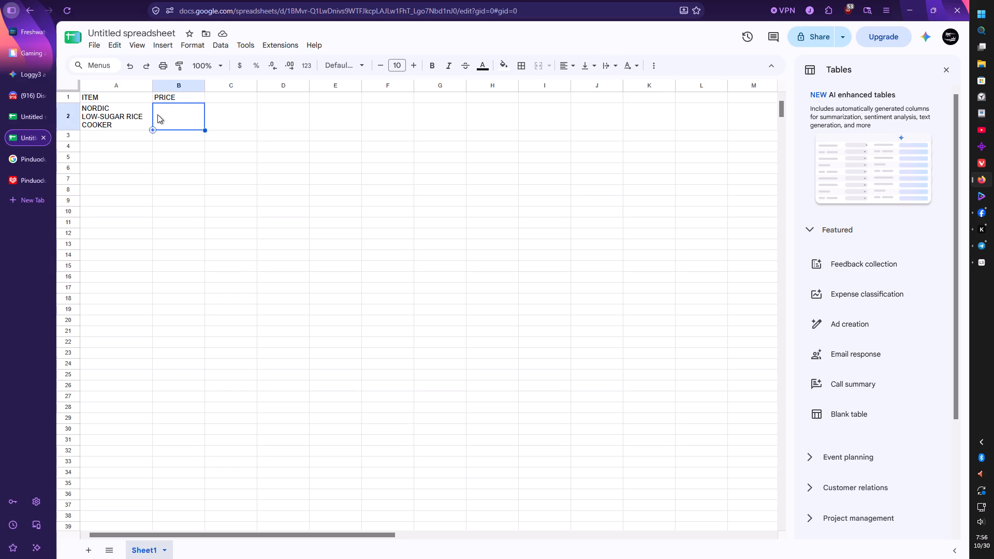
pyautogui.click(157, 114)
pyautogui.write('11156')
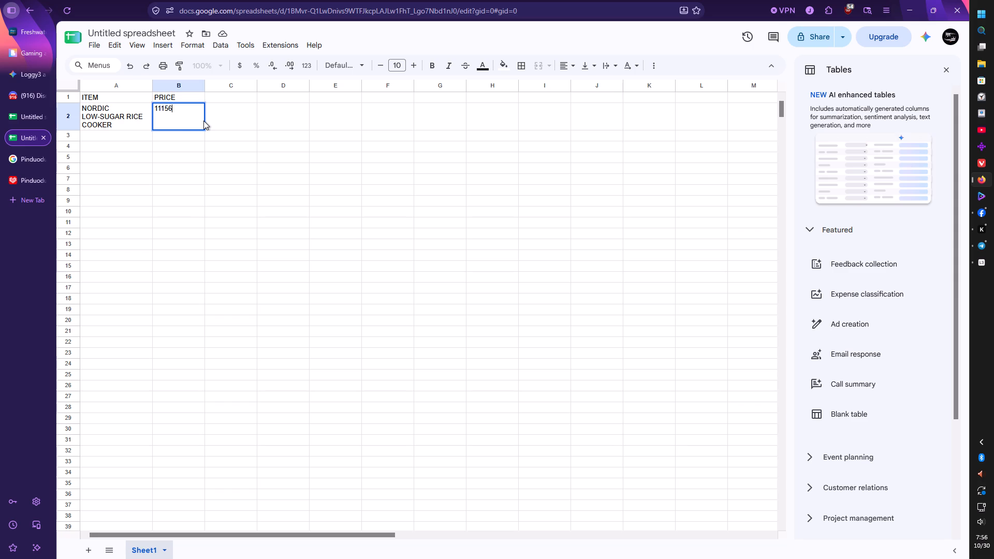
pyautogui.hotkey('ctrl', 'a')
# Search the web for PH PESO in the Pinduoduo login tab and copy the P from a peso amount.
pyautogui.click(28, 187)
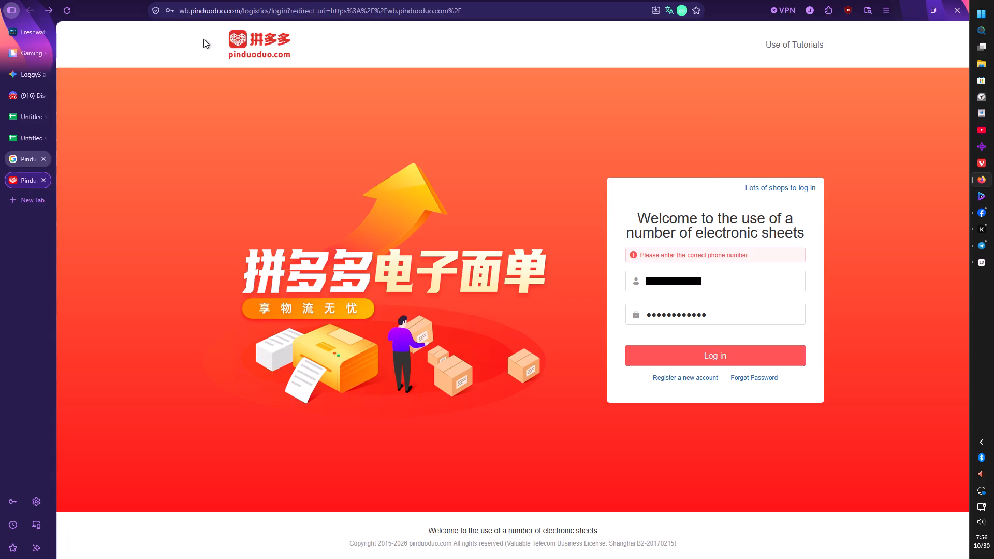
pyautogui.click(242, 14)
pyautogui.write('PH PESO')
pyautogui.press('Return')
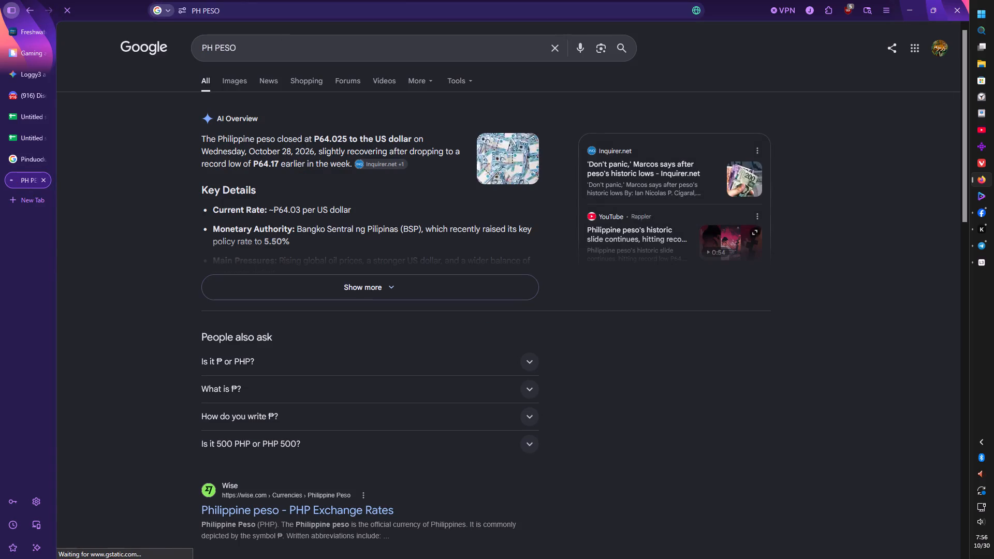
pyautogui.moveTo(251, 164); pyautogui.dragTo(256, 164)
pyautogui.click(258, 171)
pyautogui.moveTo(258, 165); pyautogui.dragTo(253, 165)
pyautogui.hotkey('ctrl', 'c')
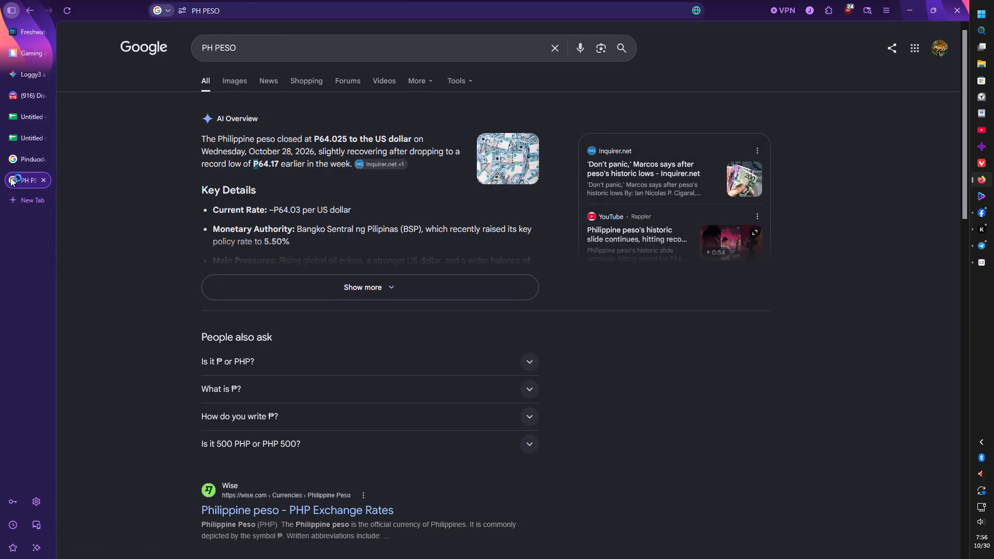
# Close the remaining Pinduoduo search tab and the other untitled spreadsheet tab, keeping the price list open.
pyautogui.click(42, 157)
pyautogui.click(22, 141)
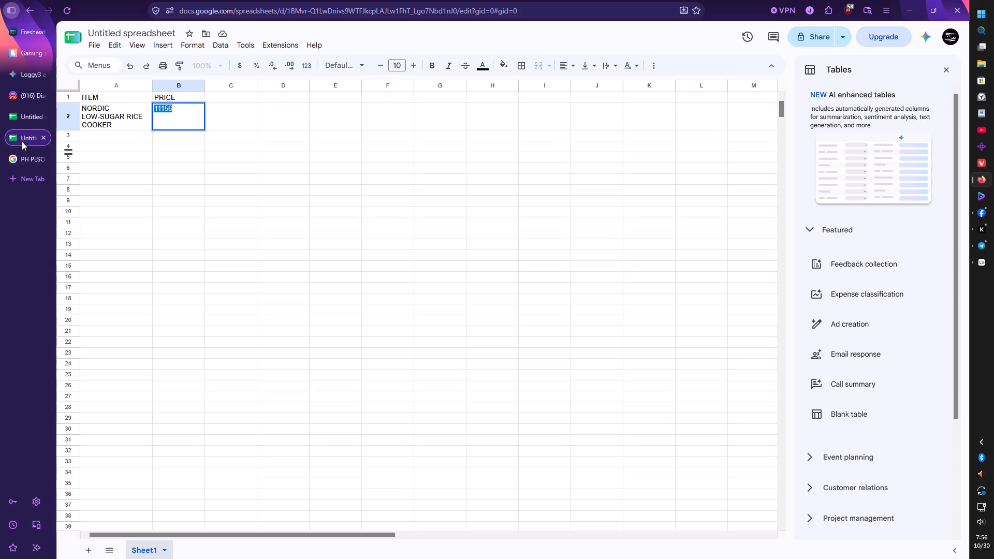
pyautogui.click(40, 117)
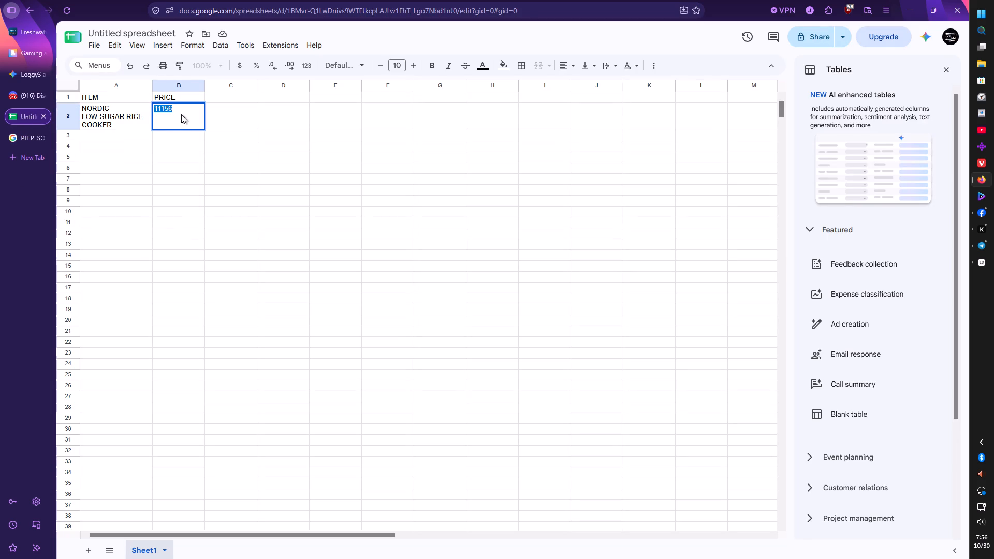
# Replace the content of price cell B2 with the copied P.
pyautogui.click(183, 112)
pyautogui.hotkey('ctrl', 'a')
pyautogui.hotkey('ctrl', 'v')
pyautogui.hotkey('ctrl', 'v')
# Change the web search to PH PESO SIGN and copy the ₱ symbol from the results.
pyautogui.click(21, 145)
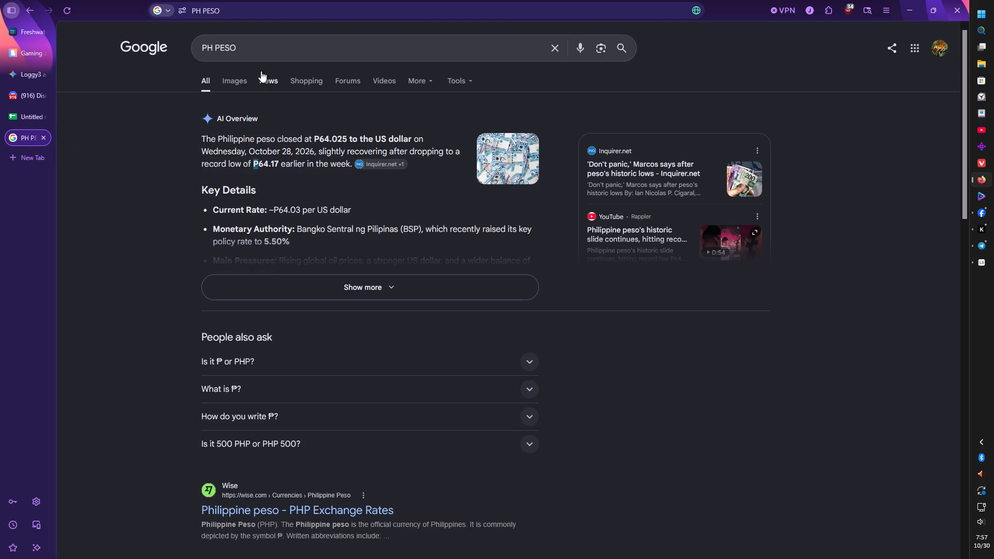
pyautogui.click(259, 45)
pyautogui.press('space')
pyautogui.write('SIGN')
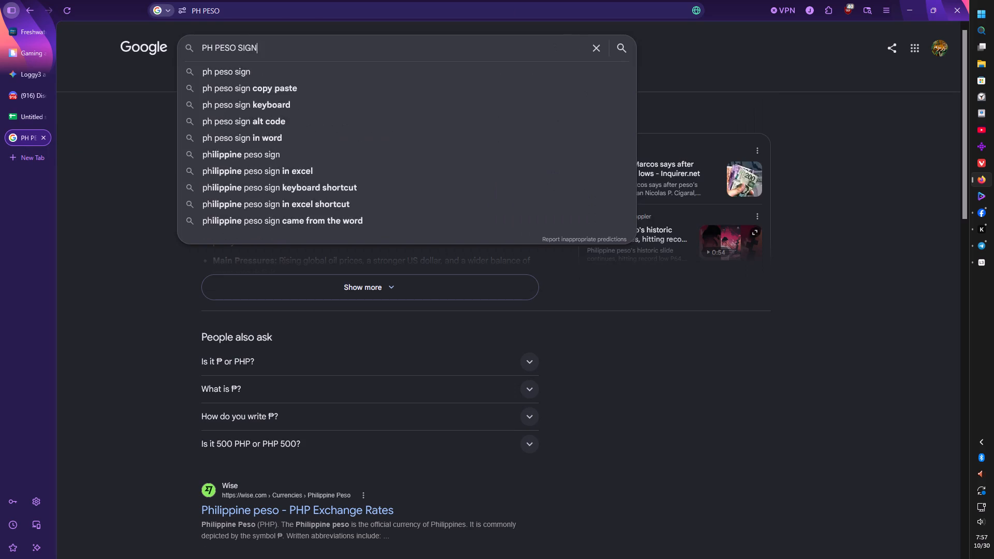
pyautogui.press('Return')
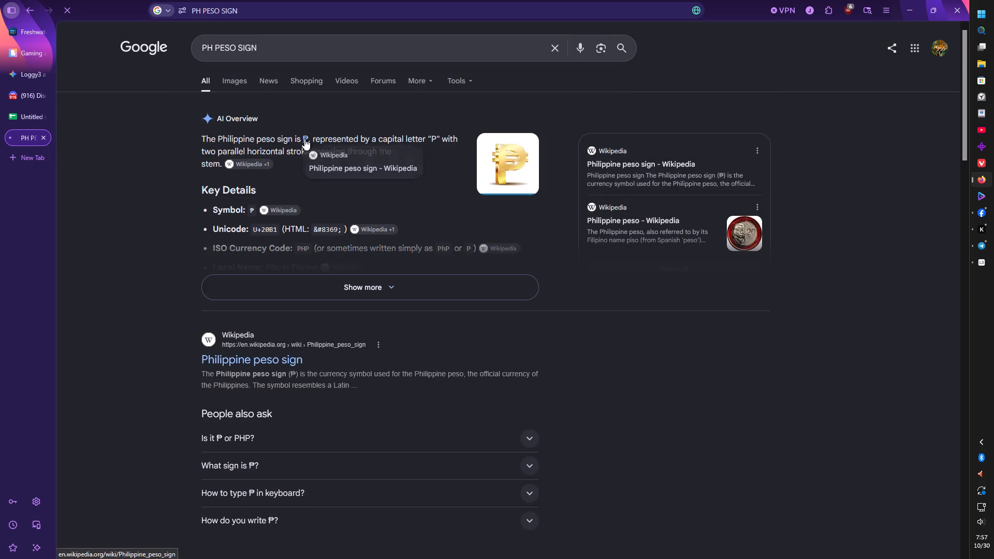
pyautogui.moveTo(302, 139); pyautogui.dragTo(306, 139)
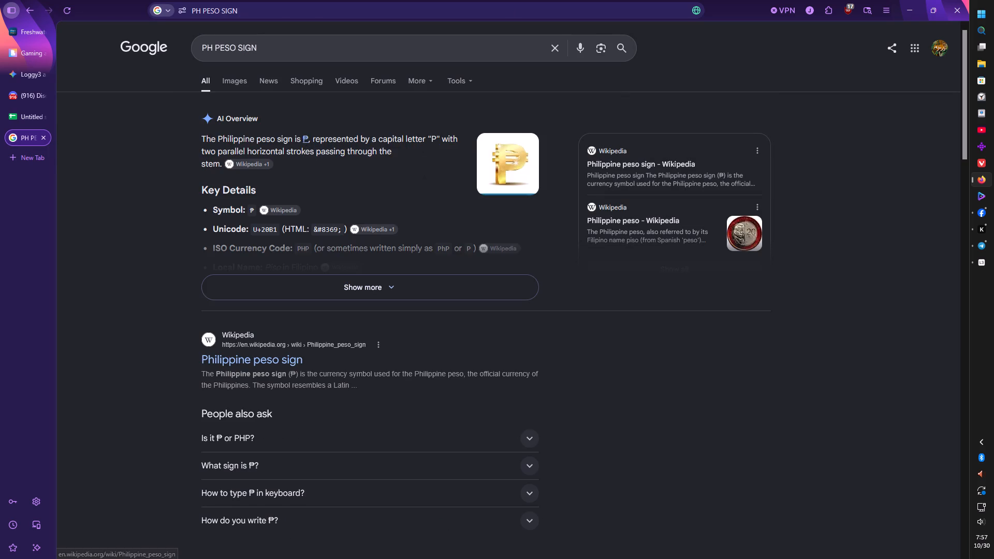
pyautogui.moveTo(306, 139); pyautogui.dragTo(307, 139)
pyautogui.hotkey('ctrl', 'c')
# Back in the spreadsheet, replace the content of cell B2 with the price ₱1156.
pyautogui.click(21, 116)
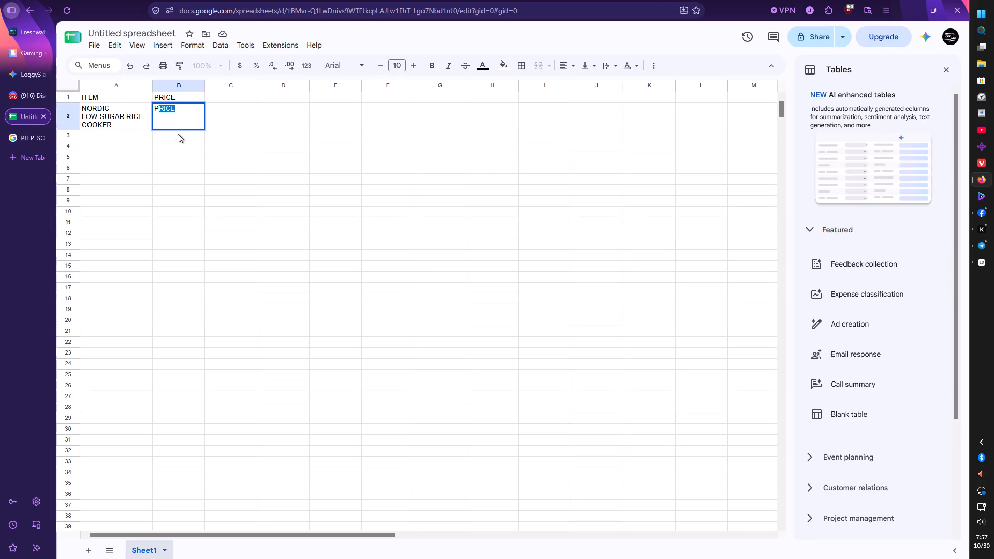
pyautogui.hotkey('ctrl', 'a')
pyautogui.hotkey('ctrl', 'v')
pyautogui.write('1156')
pyautogui.press('Tab')
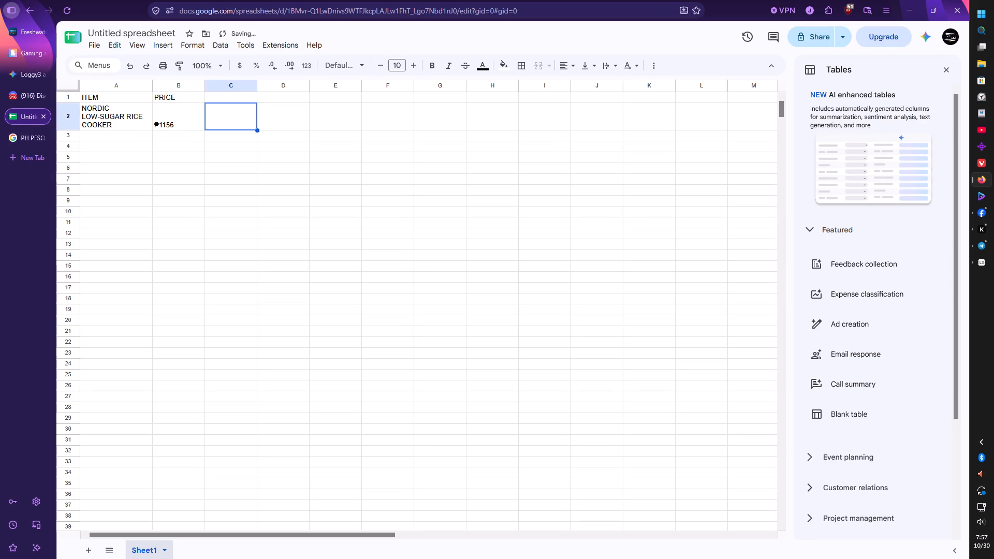
# Add a SIZE header in cell C1 and enter 2 LITERS for the rice cooker in cell C2.
pyautogui.click(138, 131)
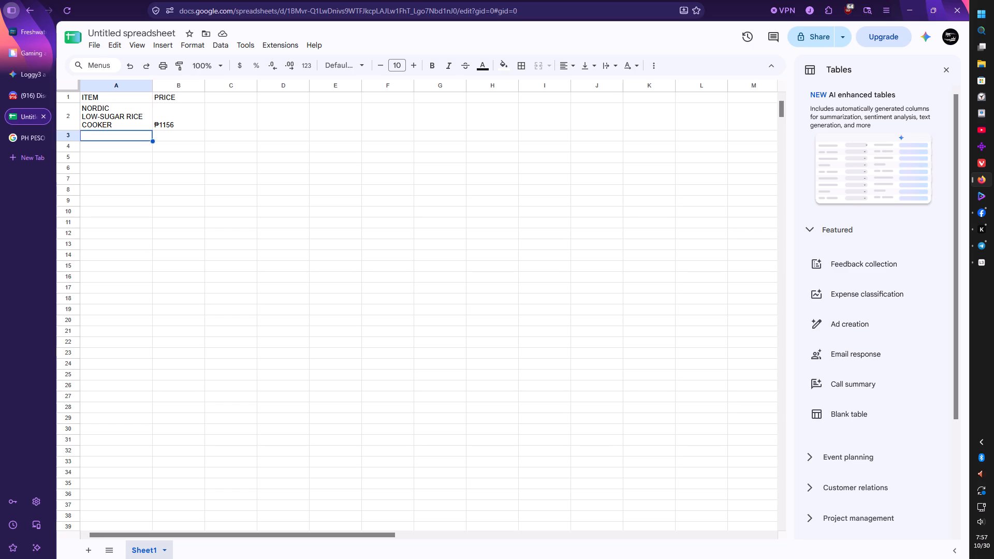
pyautogui.click(217, 97)
pyautogui.press('s')
pyautogui.write('IZE')
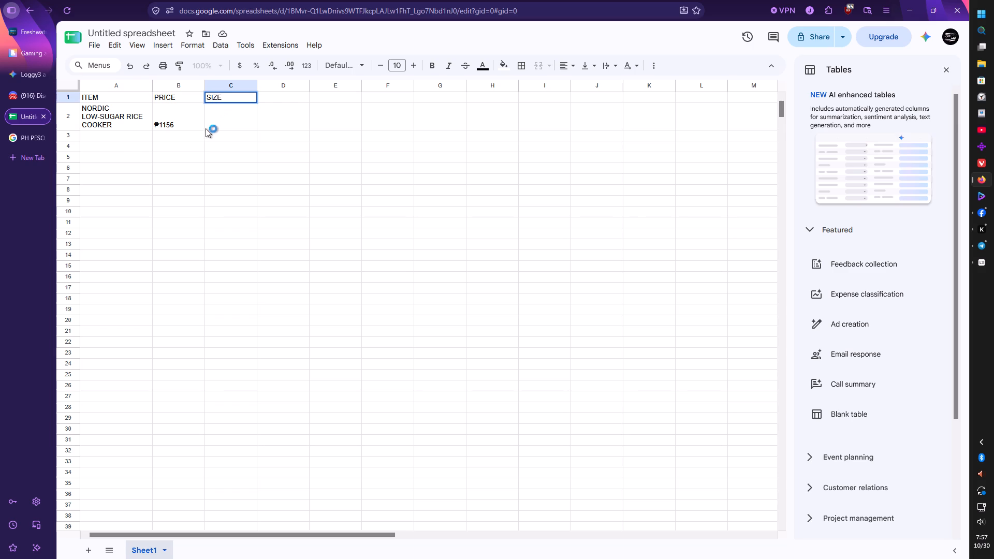
pyautogui.doubleClick(241, 119)
pyautogui.write('2 LITERS')
pyautogui.press('Return')
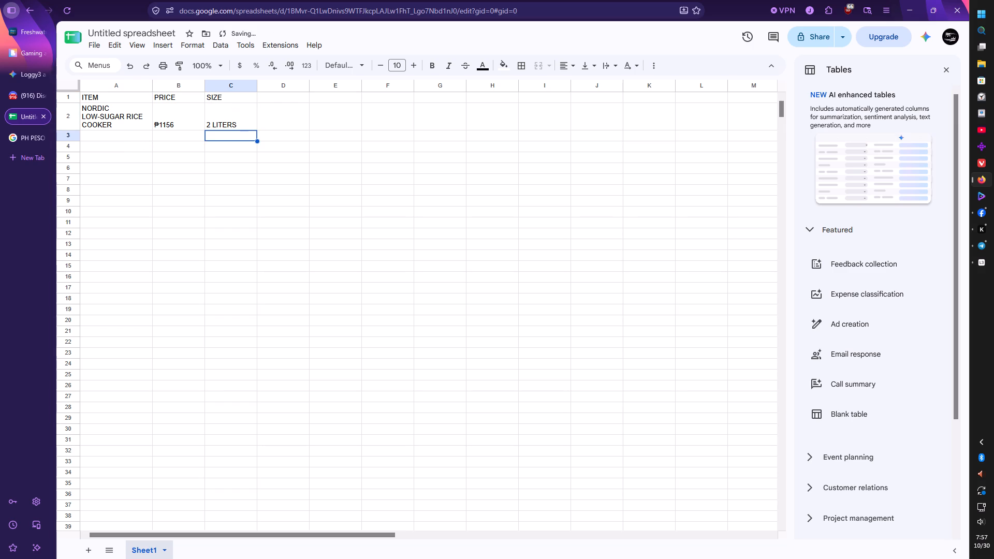
# Enter the item STAINLESS STEEL CUTTING BOARD in cell A3, below the rice cooker.
pyautogui.click(124, 134)
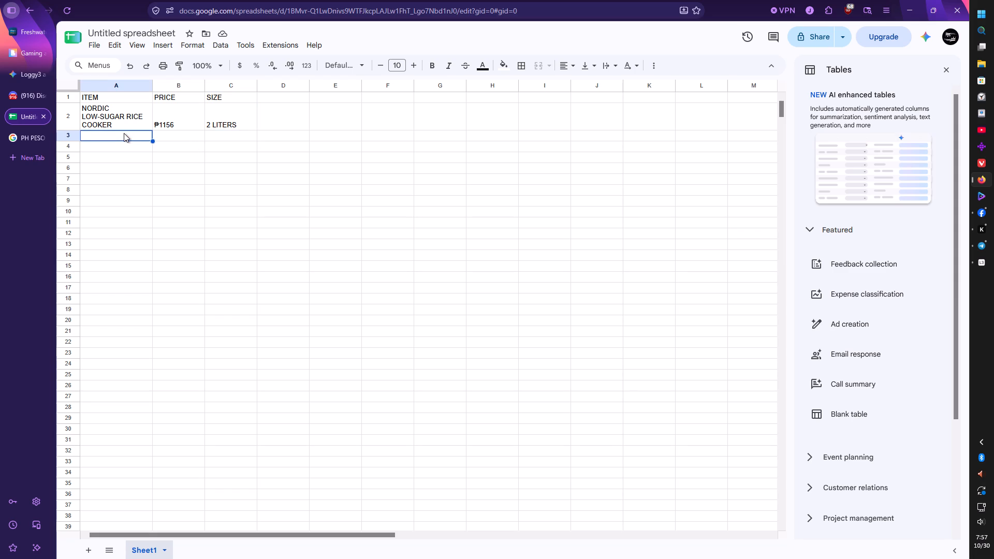
pyautogui.write('STAINLESS STEEL CUTTING BOARD')
pyautogui.press('Return')
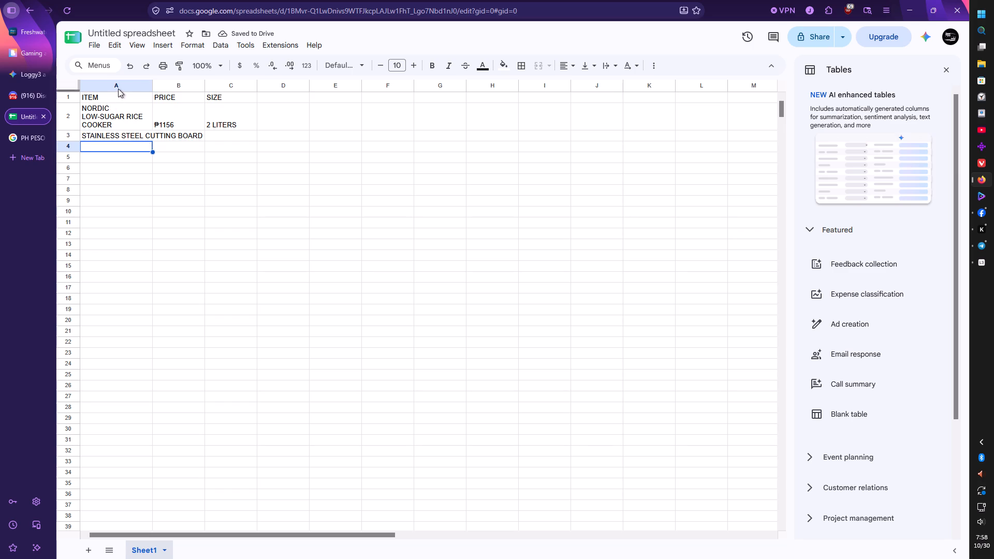
# Set text wrapping to Wrap for the item cells A2 through A18.
pyautogui.moveTo(112, 111); pyautogui.dragTo(106, 304)
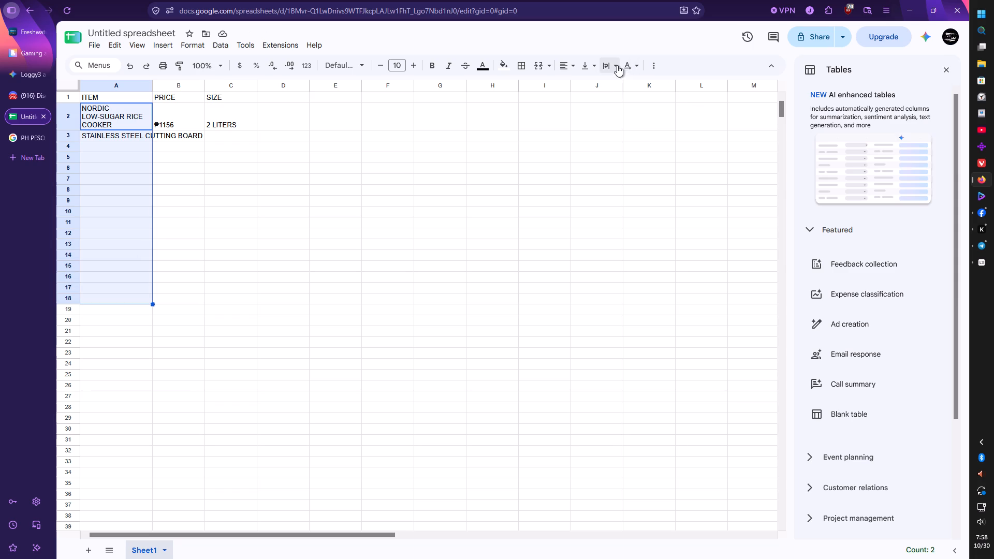
pyautogui.click(630, 64)
pyautogui.click(616, 64)
pyautogui.click(629, 86)
pyautogui.click(256, 172)
# Copy the ₱ symbol from price cell B2 into cell B3, keeping only the symbol without any digits.
pyautogui.click(185, 142)
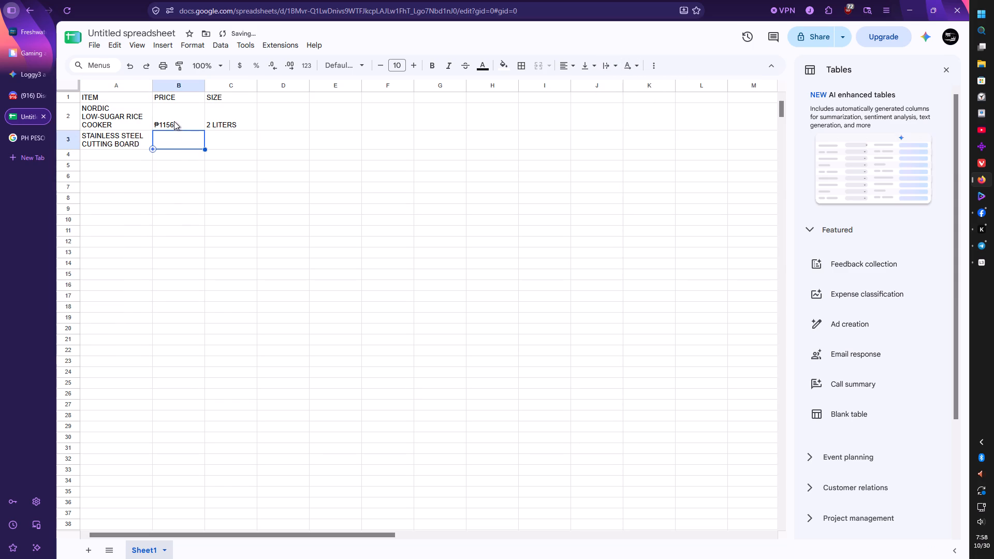
pyautogui.doubleClick(174, 120)
pyautogui.moveTo(159, 107); pyautogui.dragTo(152, 107)
pyautogui.hotkey('ctrl', 'c')
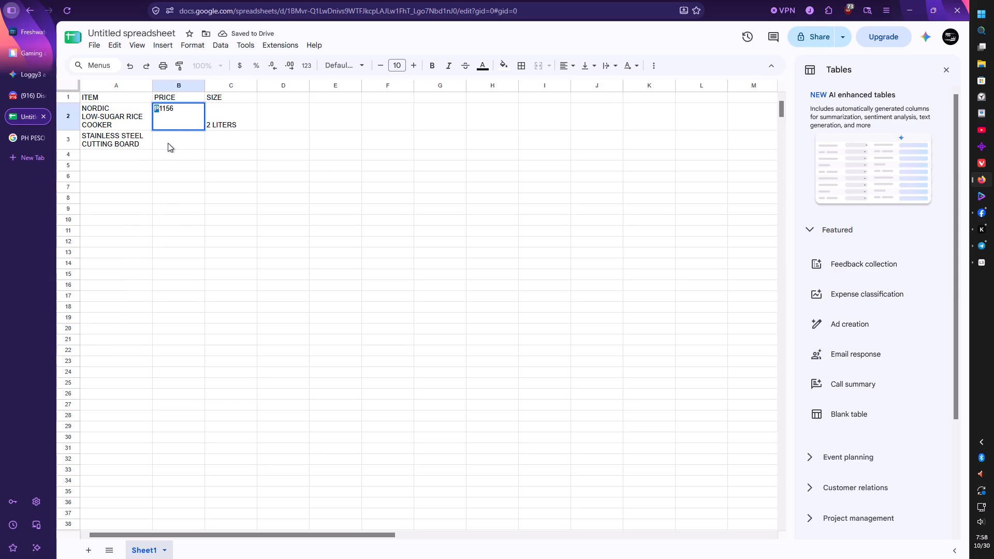
pyautogui.doubleClick(166, 150)
pyautogui.doubleClick(169, 143)
pyautogui.hotkey('ctrl', 'v')
pyautogui.click(192, 158)
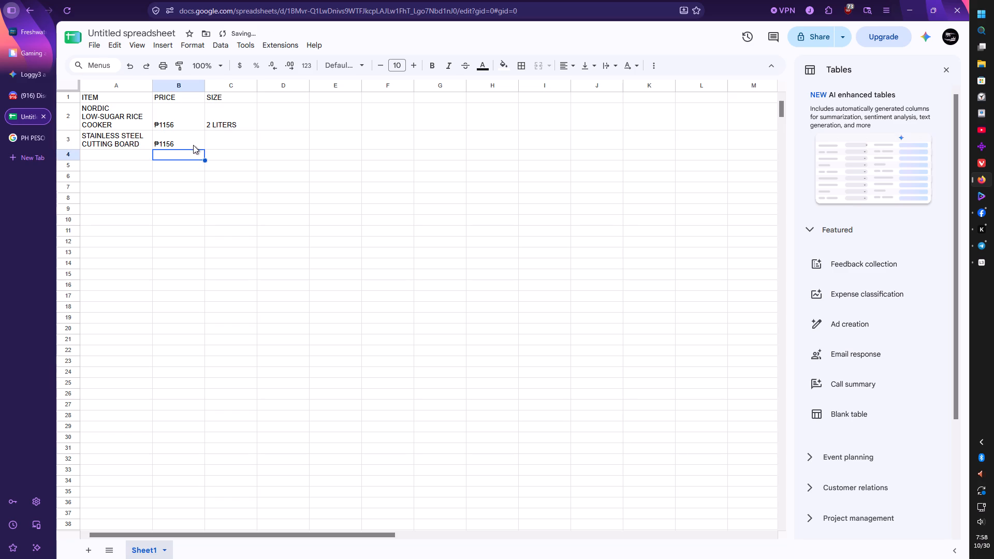
pyautogui.doubleClick(191, 143)
pyautogui.click(181, 135)
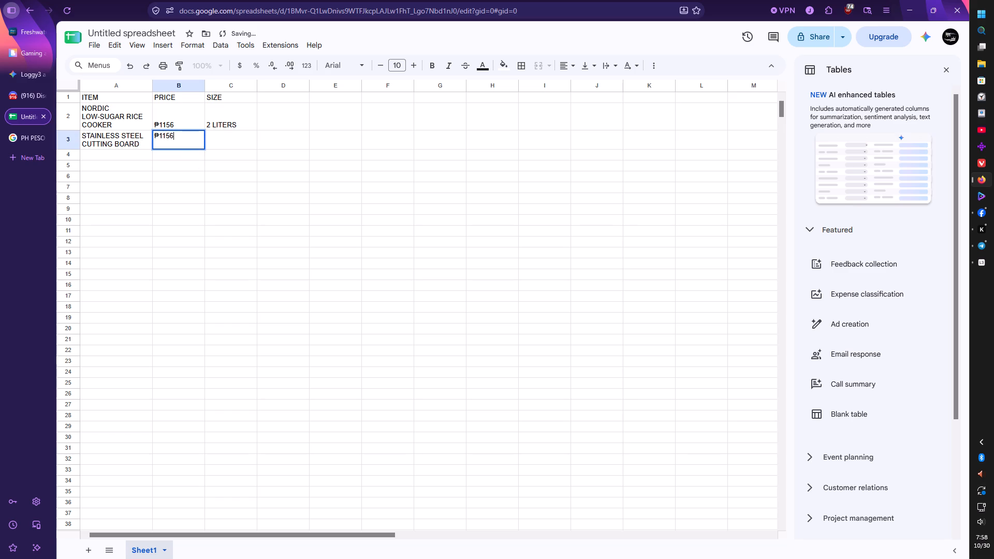
pyautogui.moveTo(159, 134); pyautogui.dragTo(186, 136)
pyautogui.press('BackSpace')
pyautogui.press('Return')
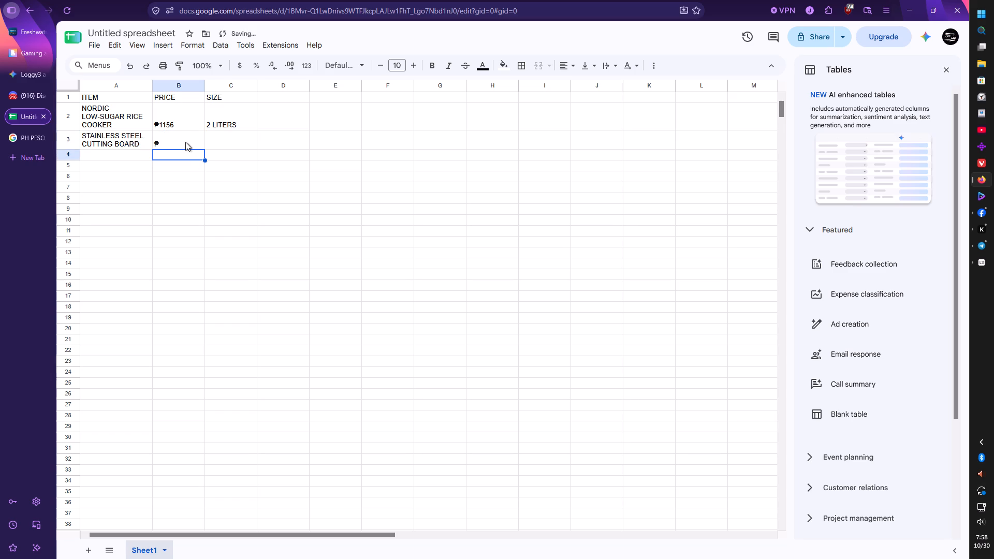
# Fill the ₱ symbol from cell B3 down the PRICE column through cell B18.
pyautogui.click(185, 142)
pyautogui.moveTo(204, 151); pyautogui.dragTo(209, 254)
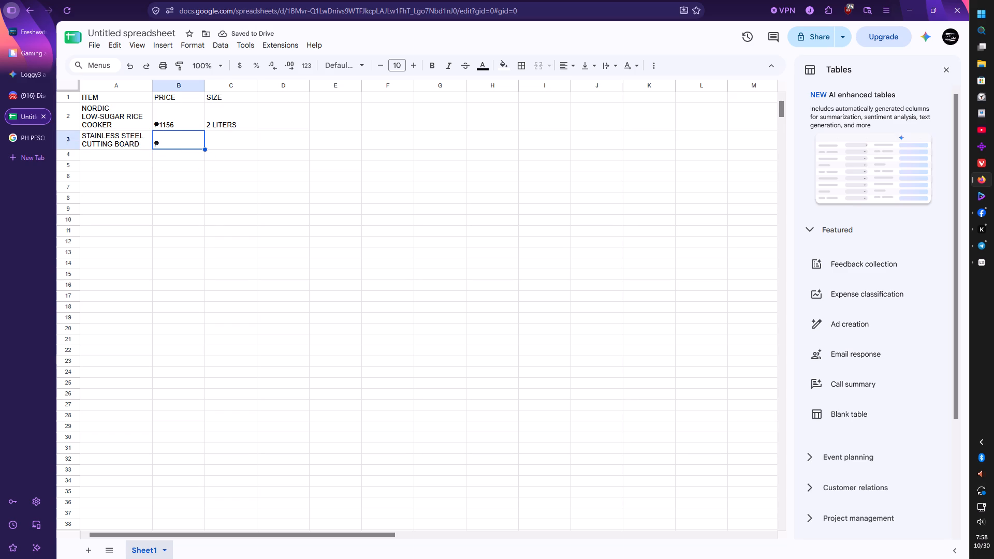
pyautogui.moveTo(204, 149); pyautogui.dragTo(186, 302)
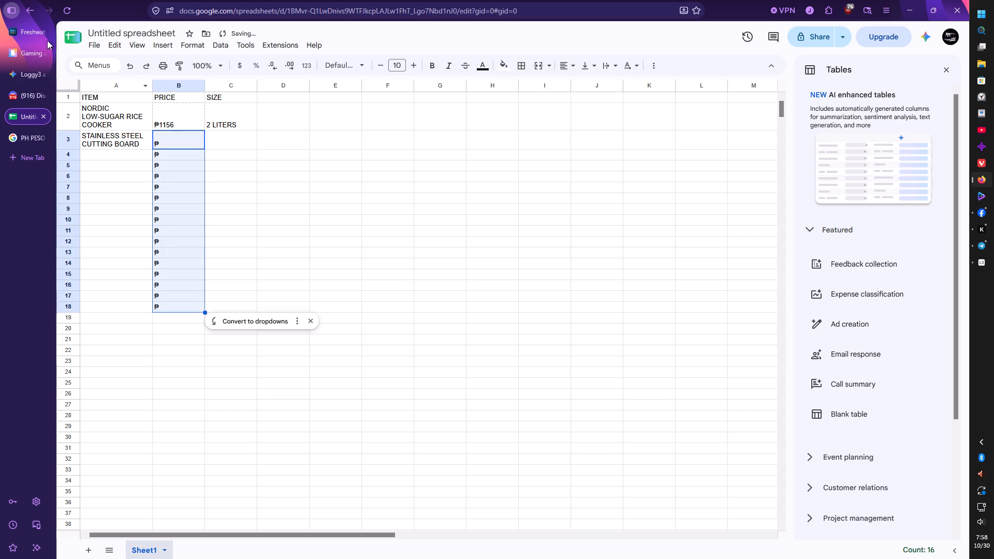
# Collapse the browser's vertical tab sidebar.
pyautogui.click(7, 13)
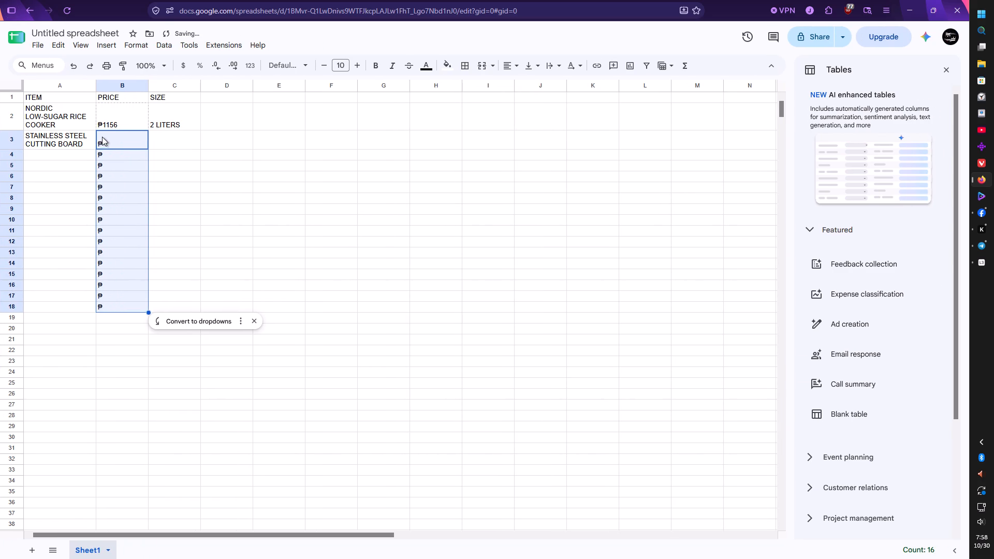
# Complete the cutting board's price in cell B3 as ₱141.
pyautogui.doubleClick(105, 138)
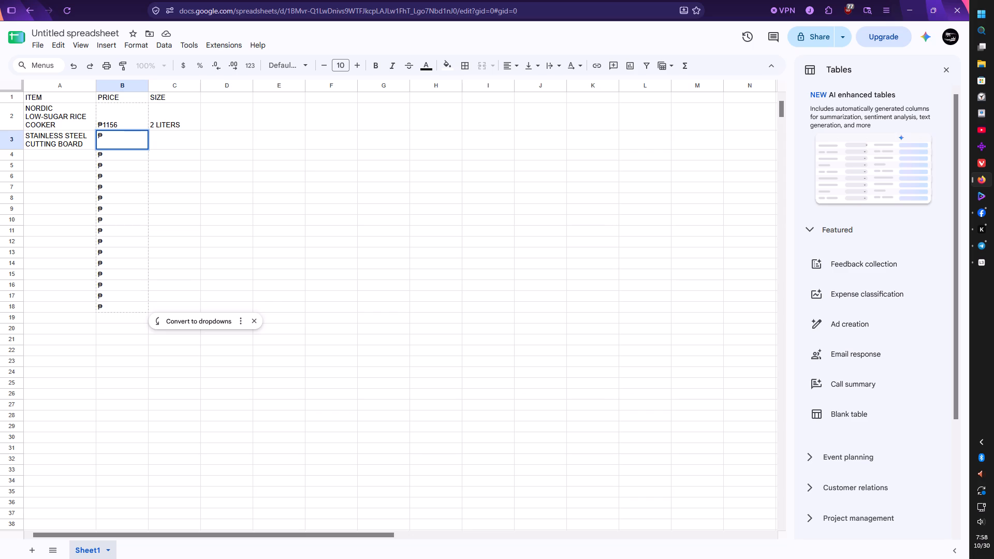
pyautogui.write('141')
# Enter the cutting board's size as 29CM X 40CM in cell C3.
pyautogui.click(169, 139)
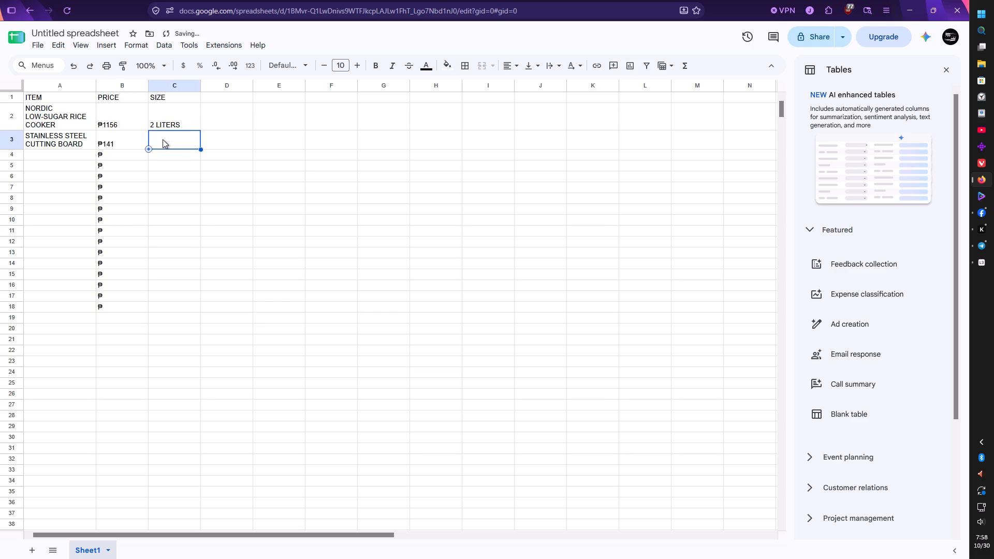
pyautogui.press('2')
pyautogui.write('9CM')
pyautogui.press('x')
pyautogui.press('BackSpace')
pyautogui.press('space')
pyautogui.press('space')
pyautogui.write('X')
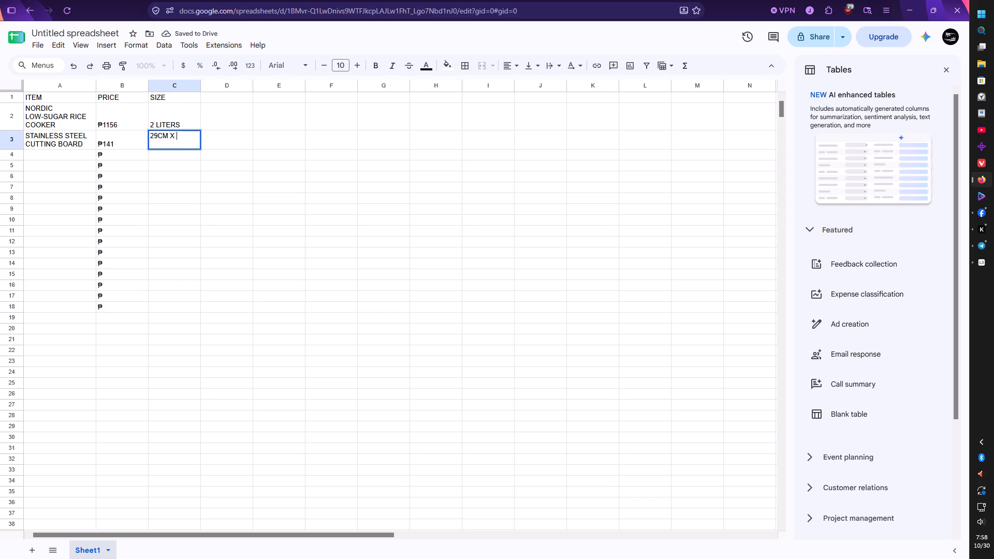
pyautogui.press('space')
pyautogui.press('BackSpace')
pyautogui.write('40')
pyautogui.write('CM')
pyautogui.press('Return')
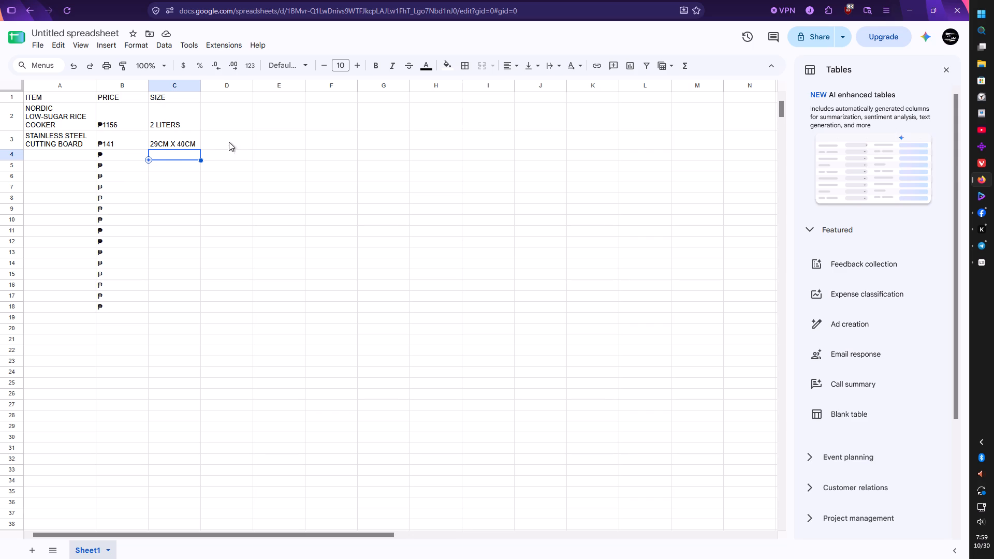
# Add a TARGET header in cell D1 and enter COOKING for the rice cooker in D2 and the cutting board in D3.
pyautogui.click(231, 96)
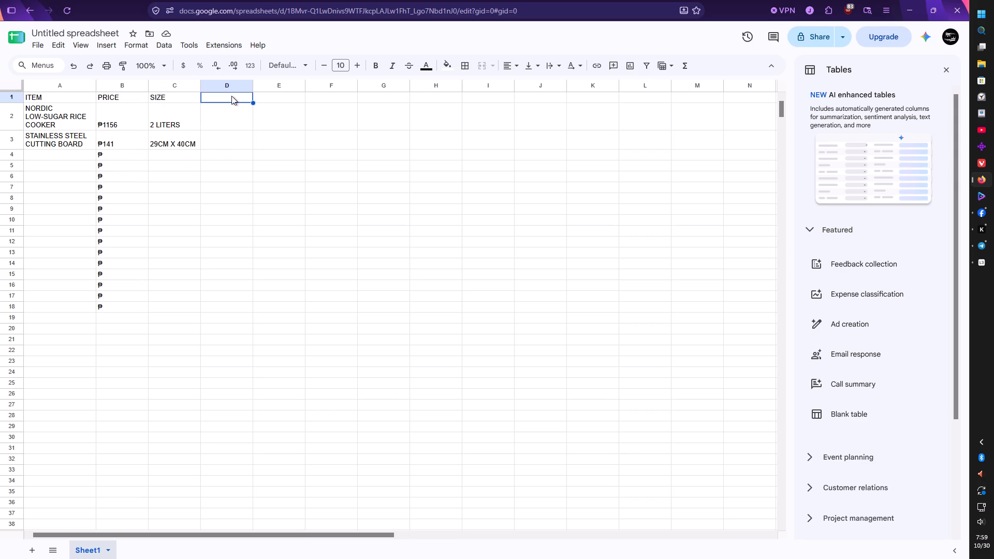
pyautogui.write('TARGET')
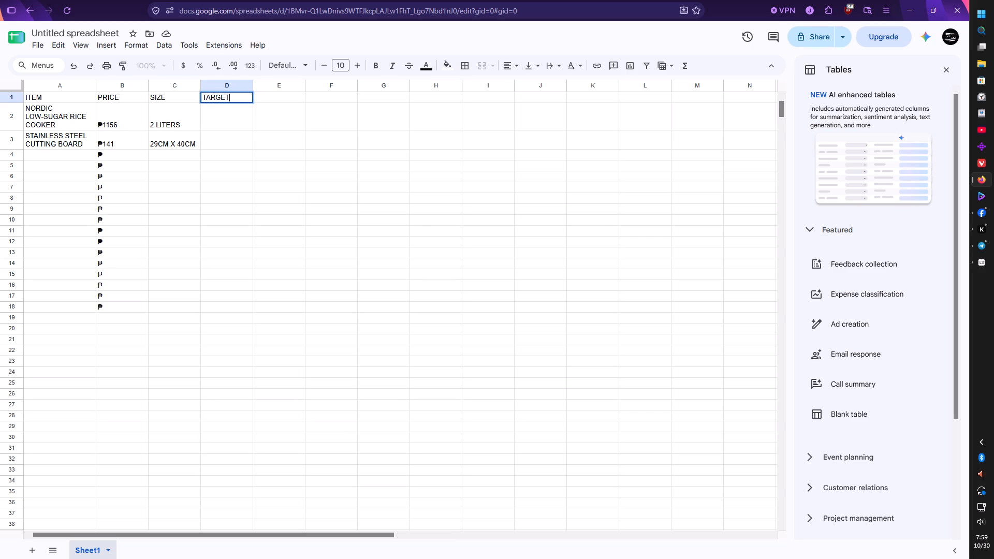
pyautogui.press('Return')
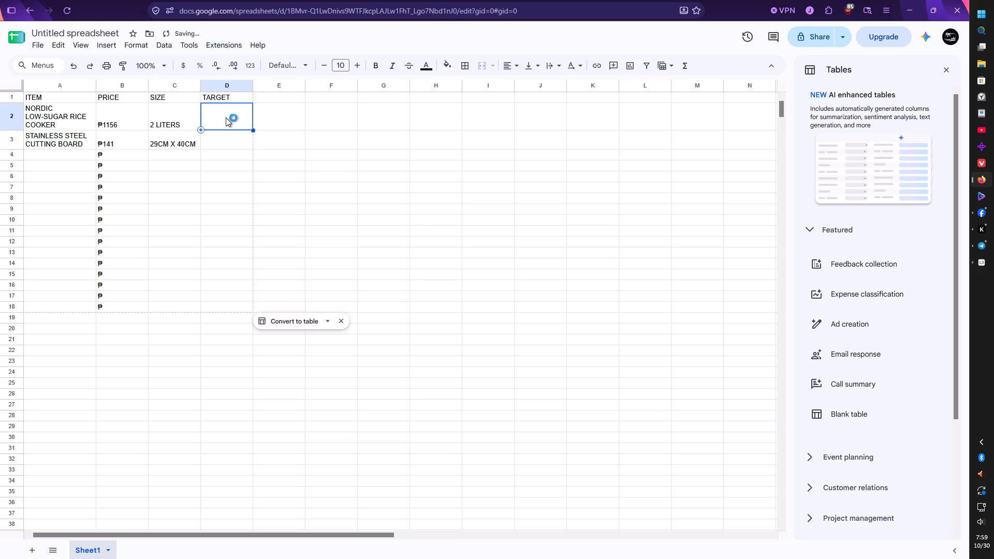
pyautogui.click(226, 117)
pyautogui.press('k')
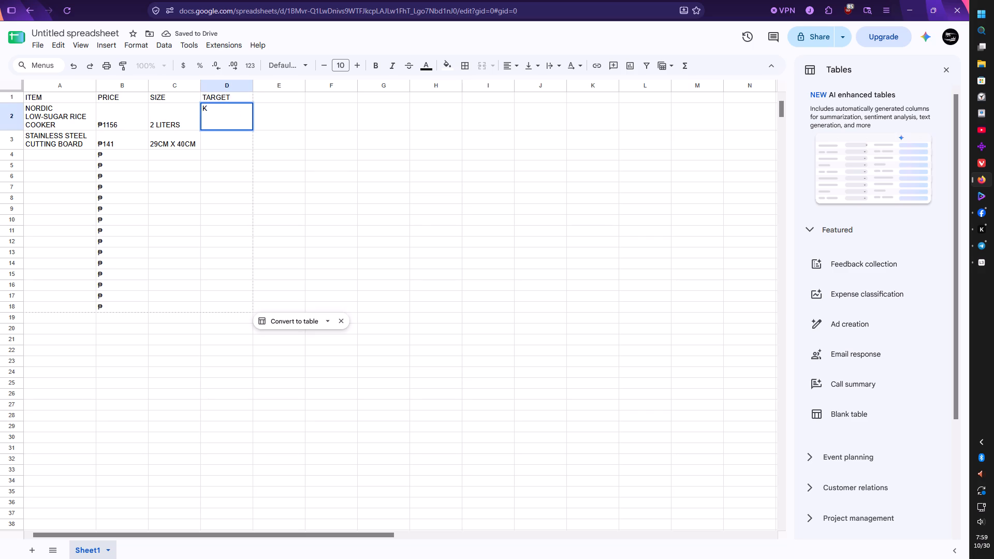
pyautogui.press('BackSpace')
pyautogui.write('COOKING')
pyautogui.press('Return')
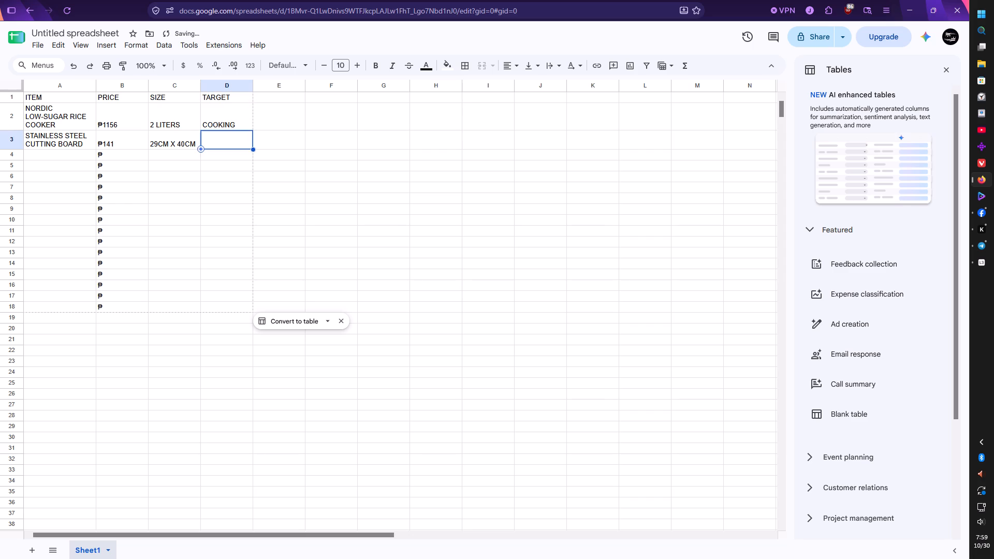
pyautogui.write('COOKIUNG')
pyautogui.press('BackSpace')
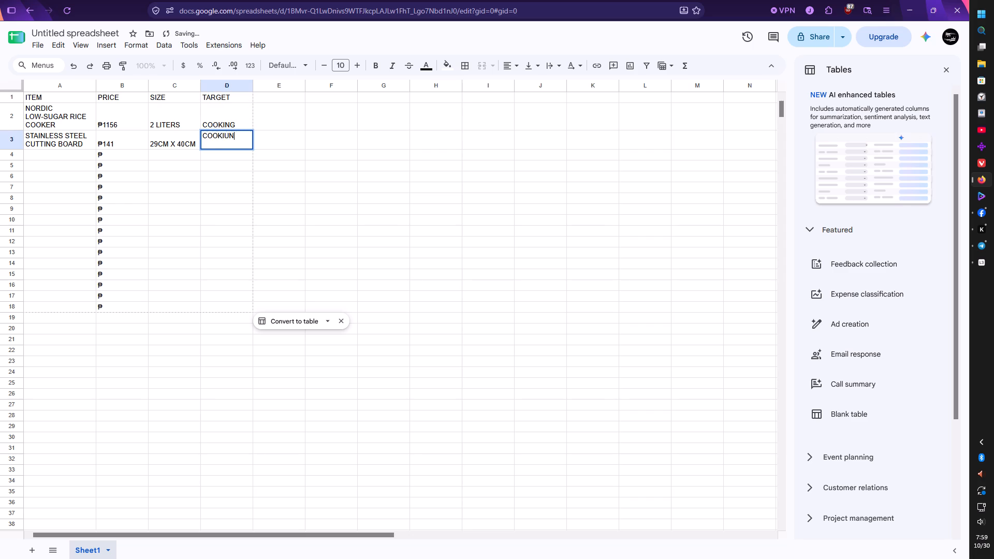
pyautogui.press('BackSpace')
pyautogui.press('BackSpace')
pyautogui.write('NG')
pyautogui.press('Return')
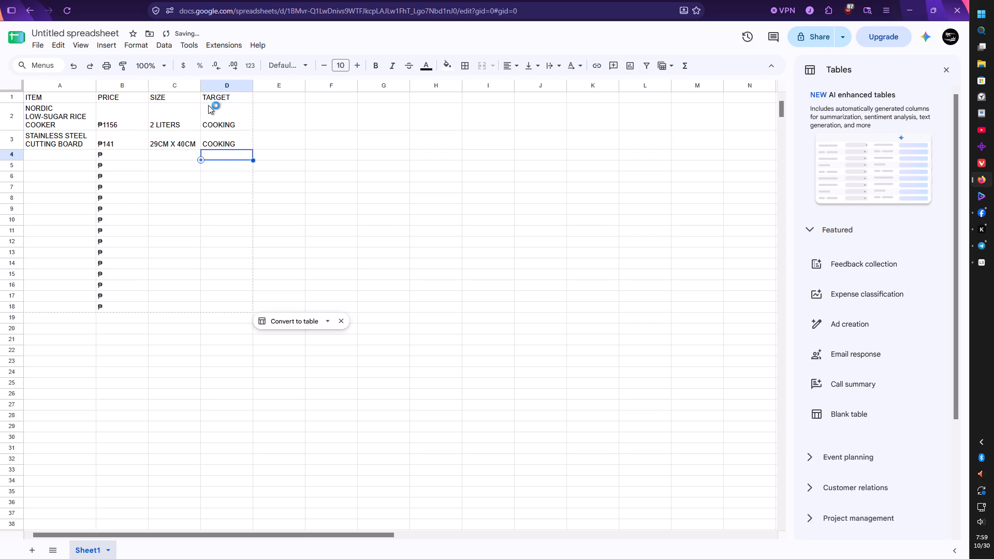
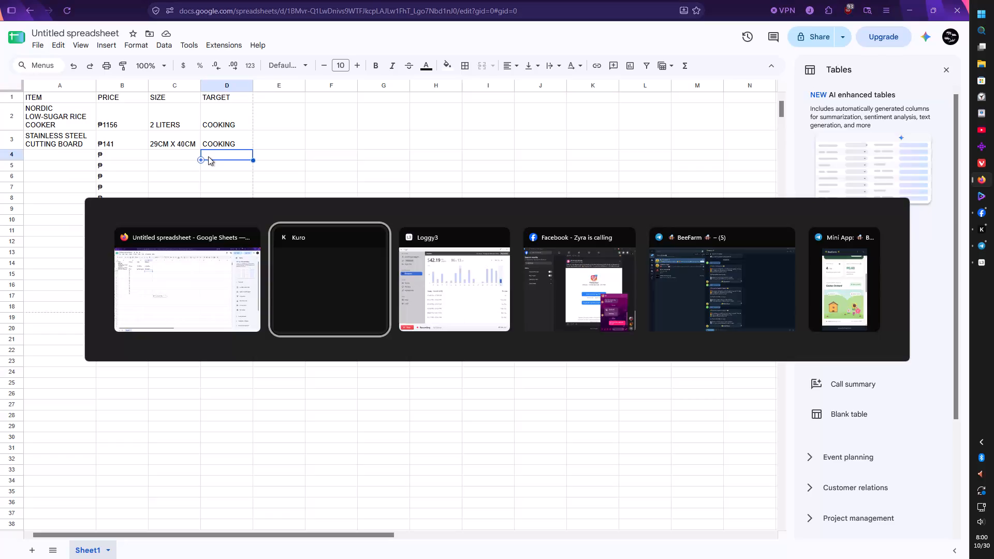
# Switch from the spreadsheet to the Facebook window with the incoming call.
pyautogui.hotkey('alt', 'Tab')
pyautogui.hotkey('alt', 'Tab')
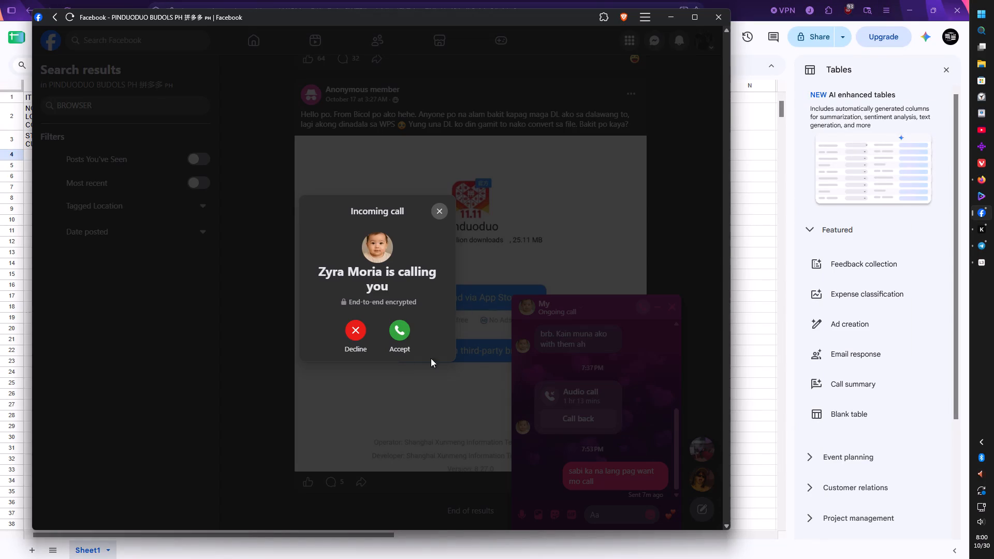
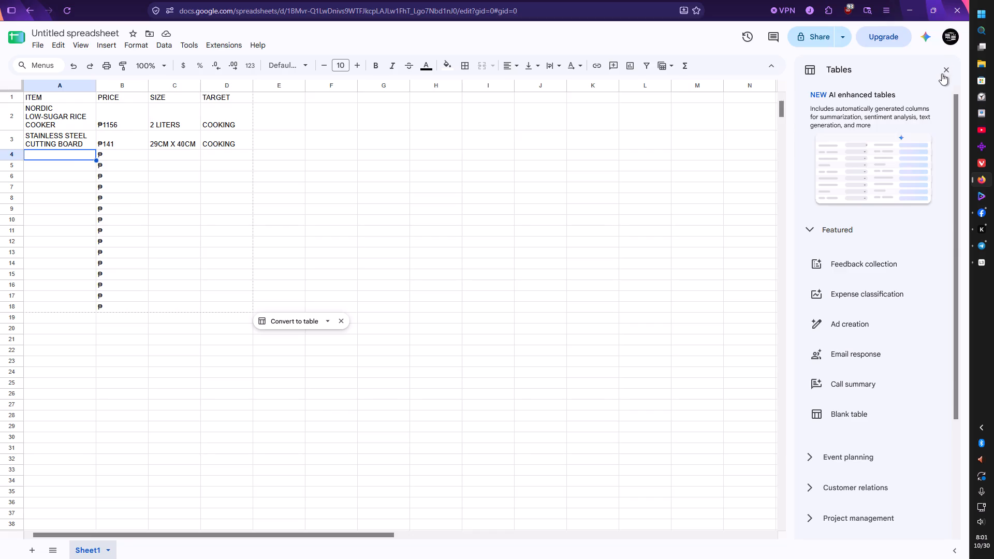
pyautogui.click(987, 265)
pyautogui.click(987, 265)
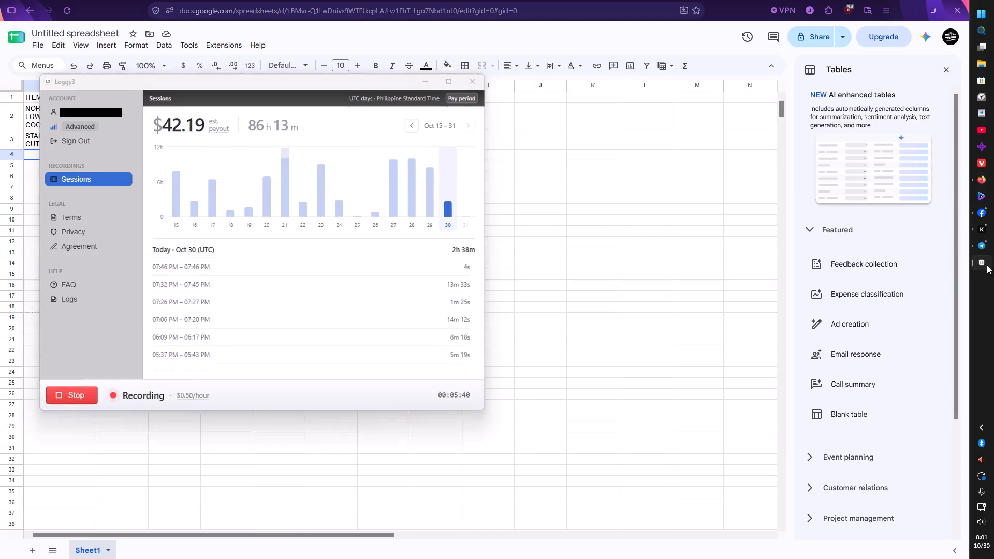
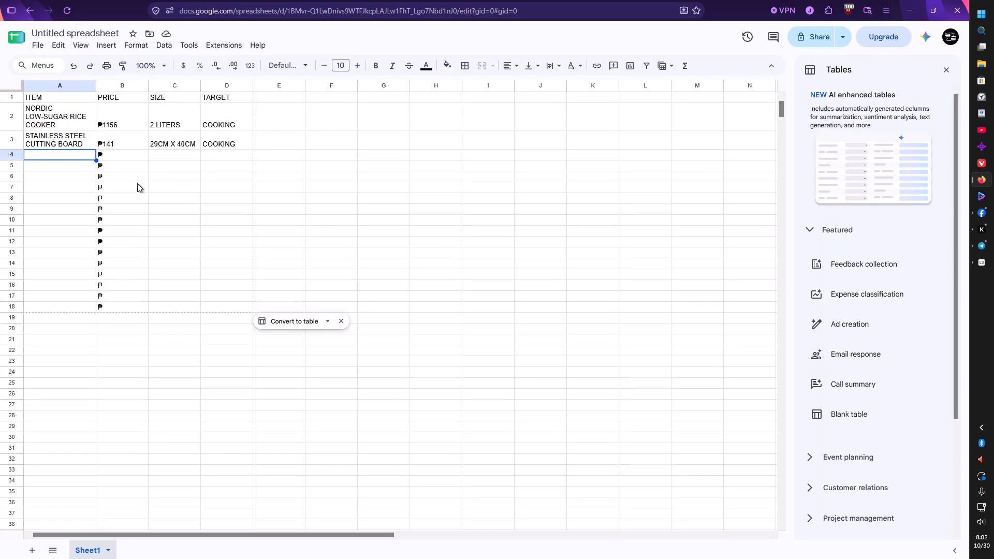
# Add the item GUNPLA TOOLKIT in row 4 with a price of ₱359.
pyautogui.click(75, 154)
pyautogui.write('GUNPLA TOOLKIT')
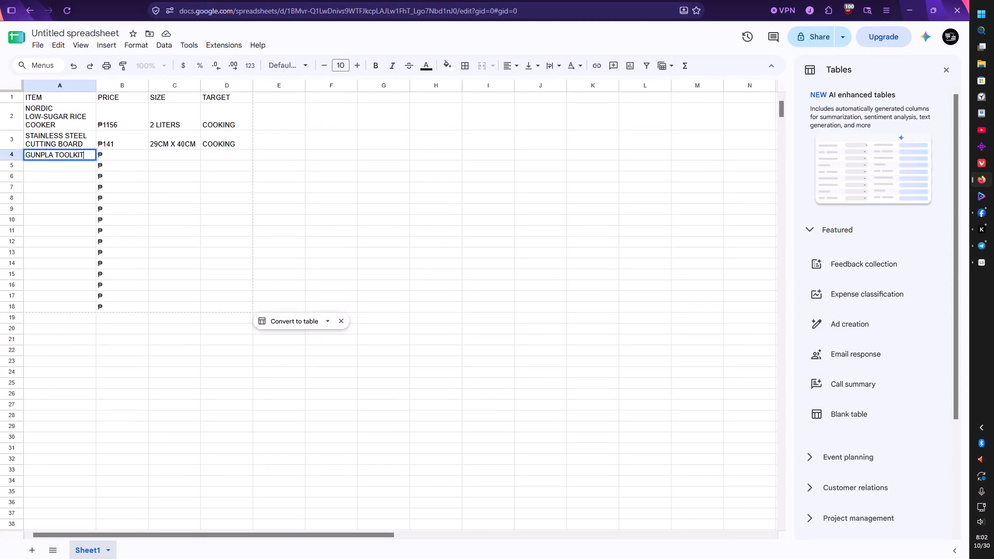
pyautogui.press('space')
pyautogui.doubleClick(129, 154)
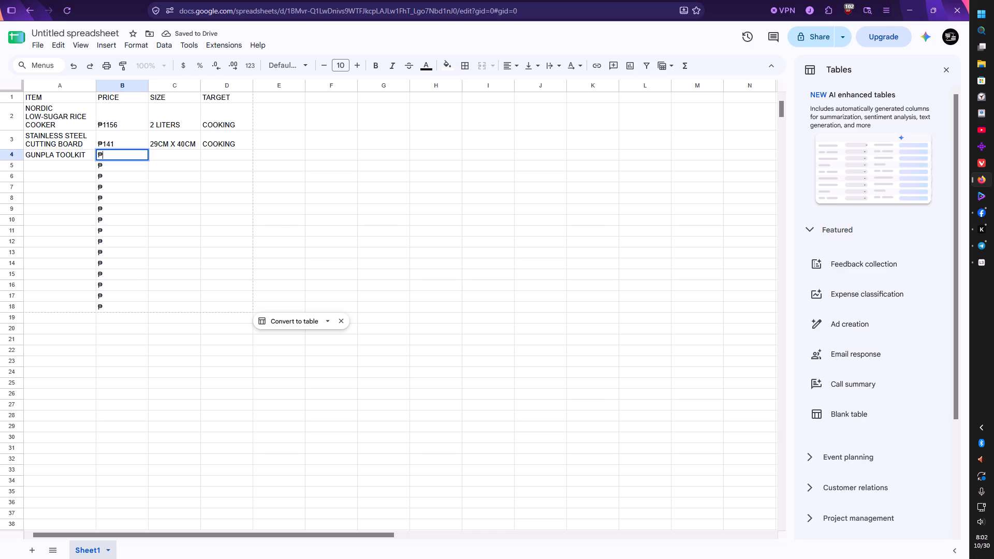
pyautogui.write('359')
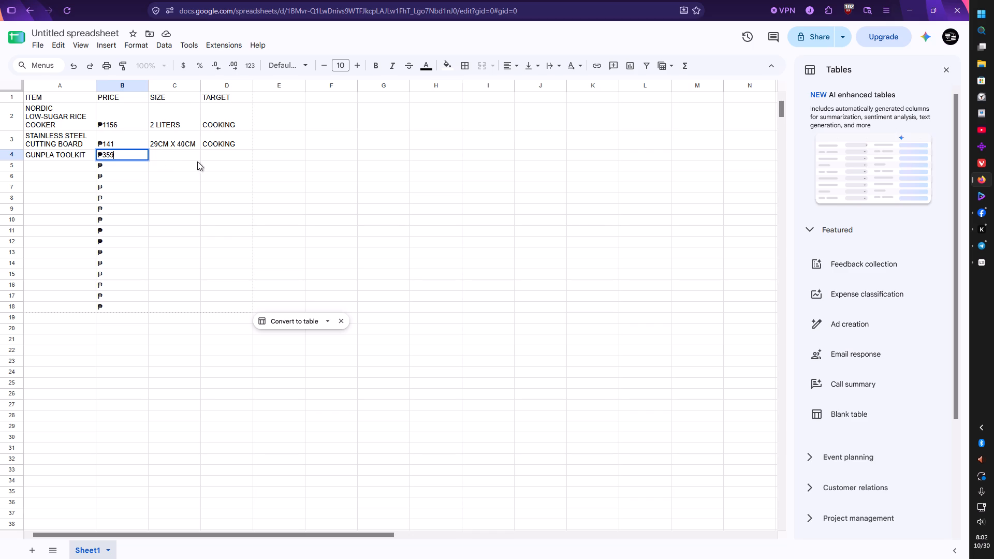
# Complete the GUNPLA TOOLKIT row with the size 13-PIECE SET and the target HOBBY.
pyautogui.doubleClick(186, 156)
pyautogui.doubleClick(218, 158)
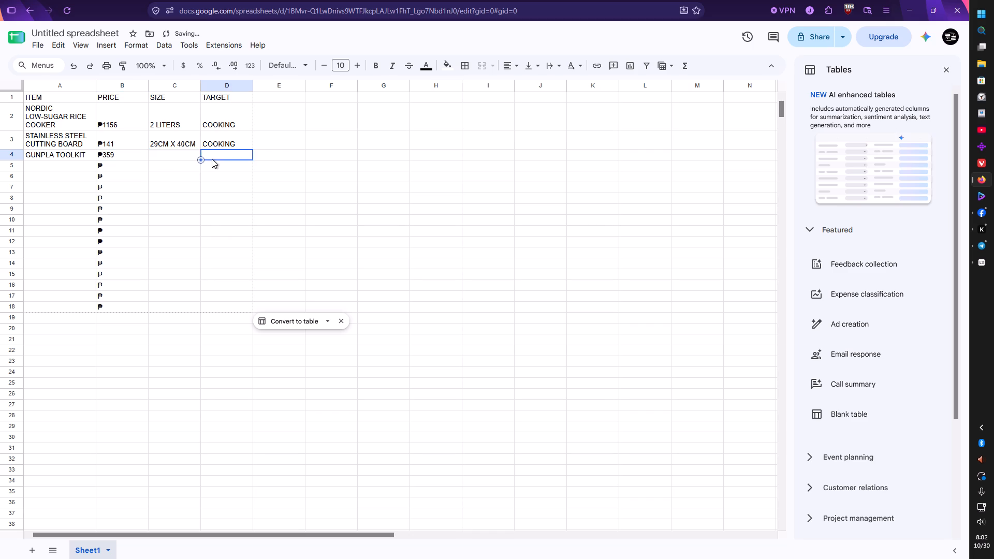
pyautogui.click(188, 157)
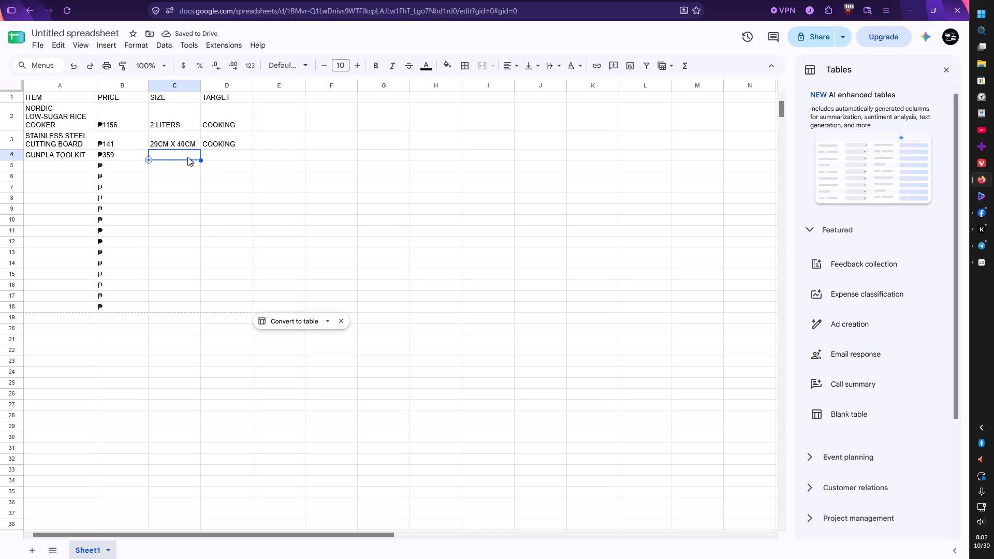
pyautogui.click(216, 156)
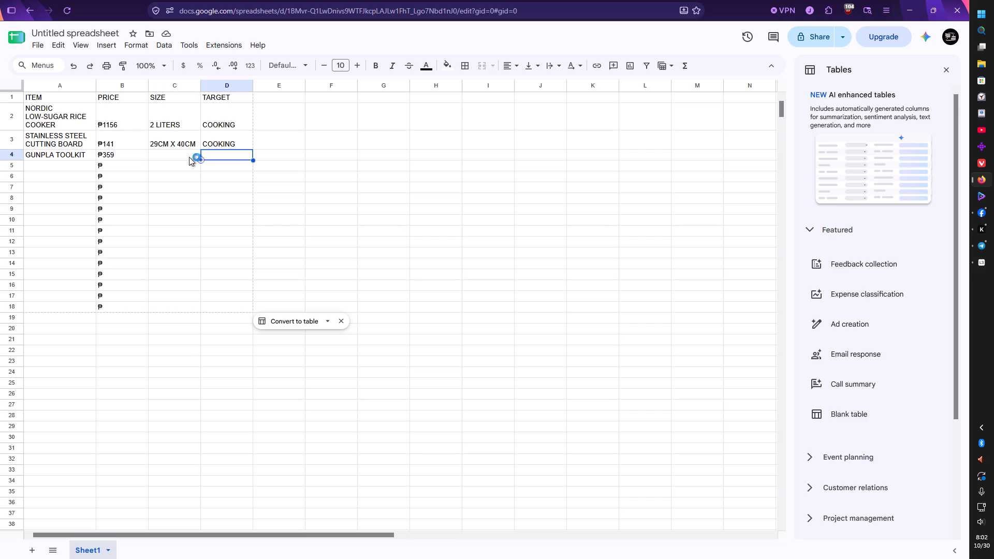
pyautogui.click(189, 157)
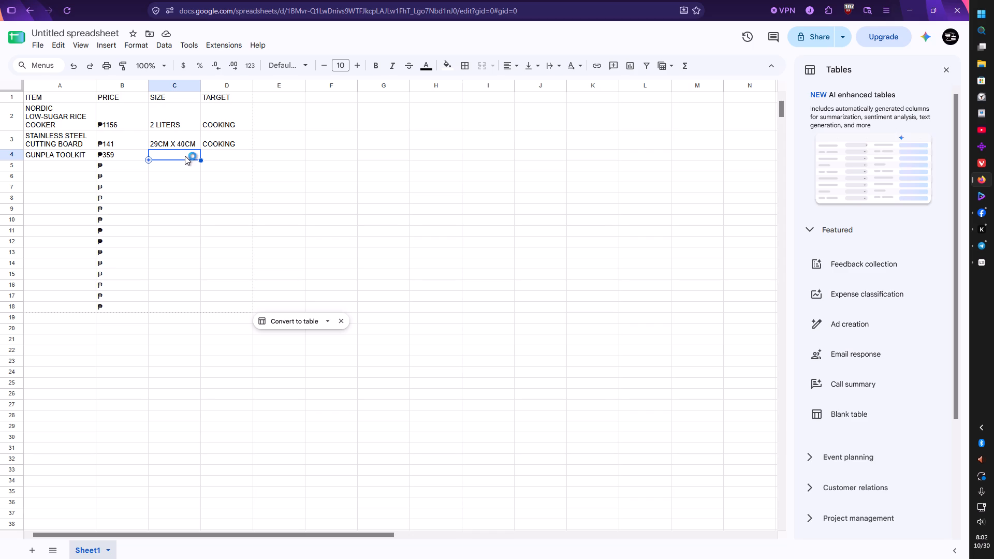
pyautogui.write('130')
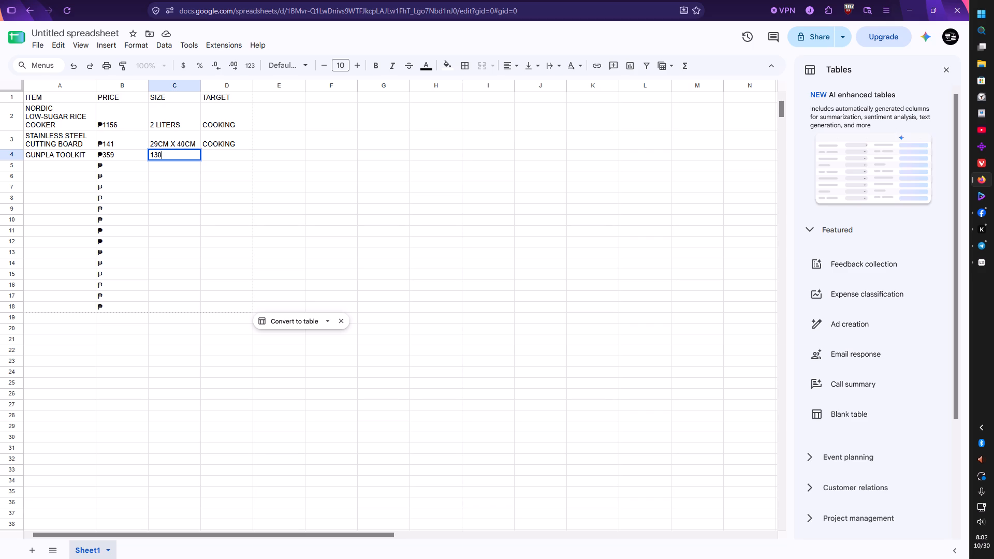
pyautogui.press('BackSpace')
pyautogui.write('-PIECE')
pyautogui.press('space')
pyautogui.write('SET')
pyautogui.press('Tab')
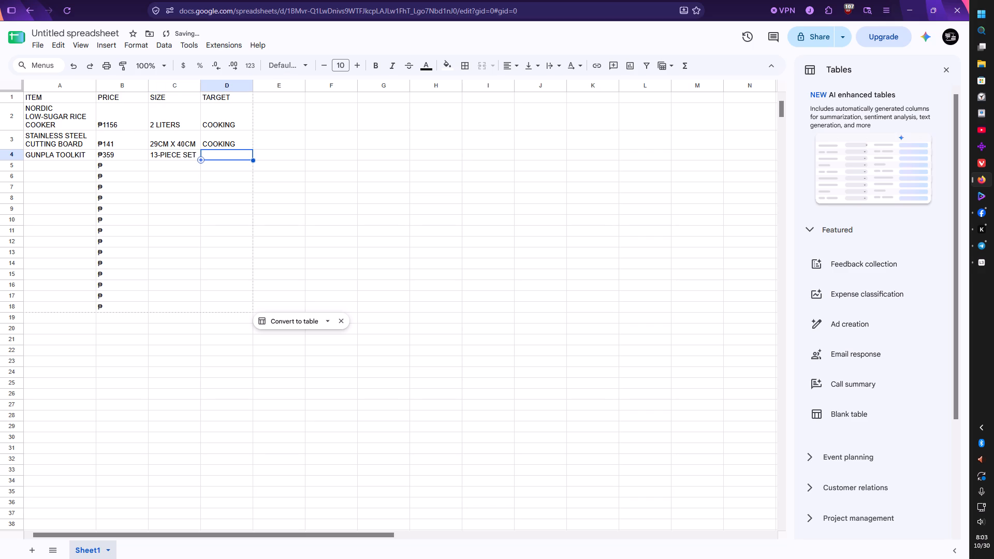
pyautogui.write('HOBBY')
pyautogui.press('Return')
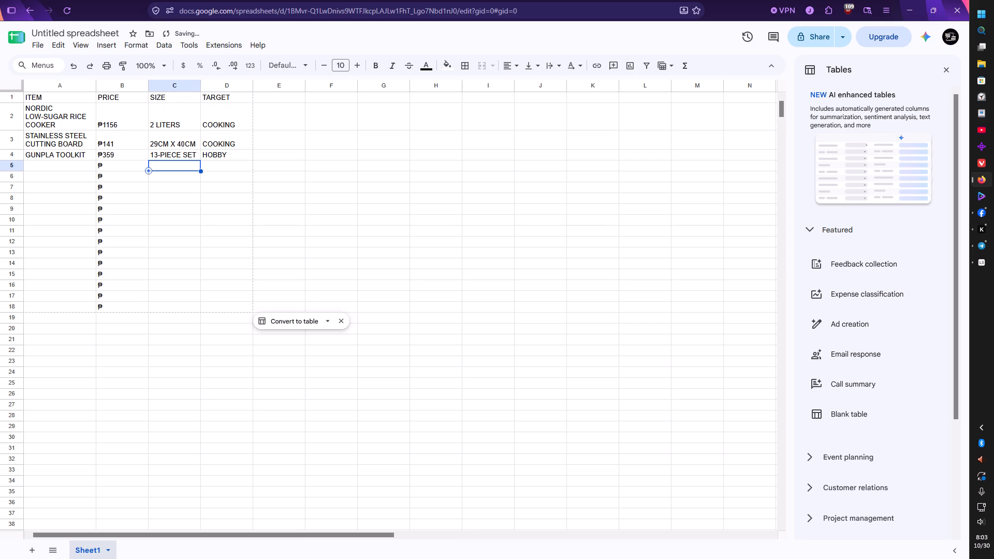
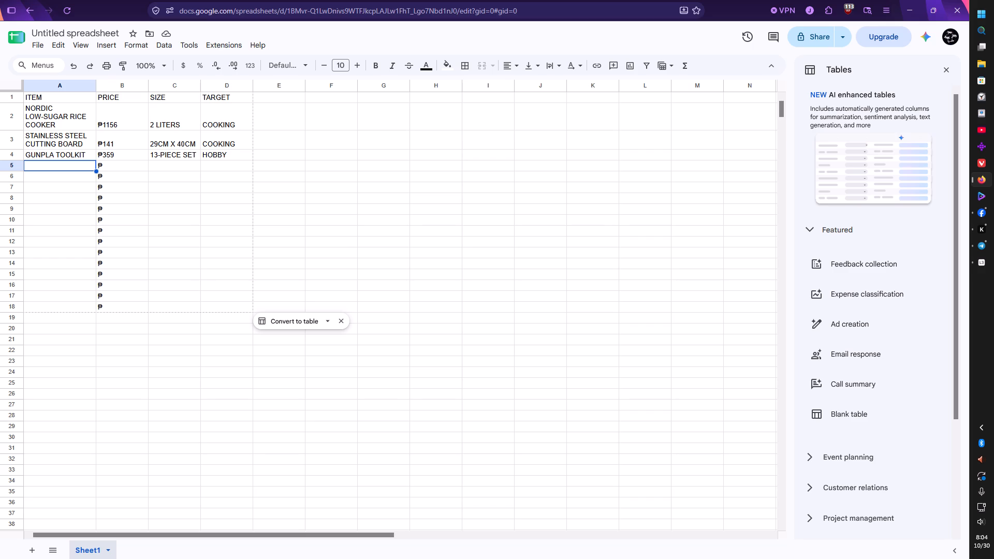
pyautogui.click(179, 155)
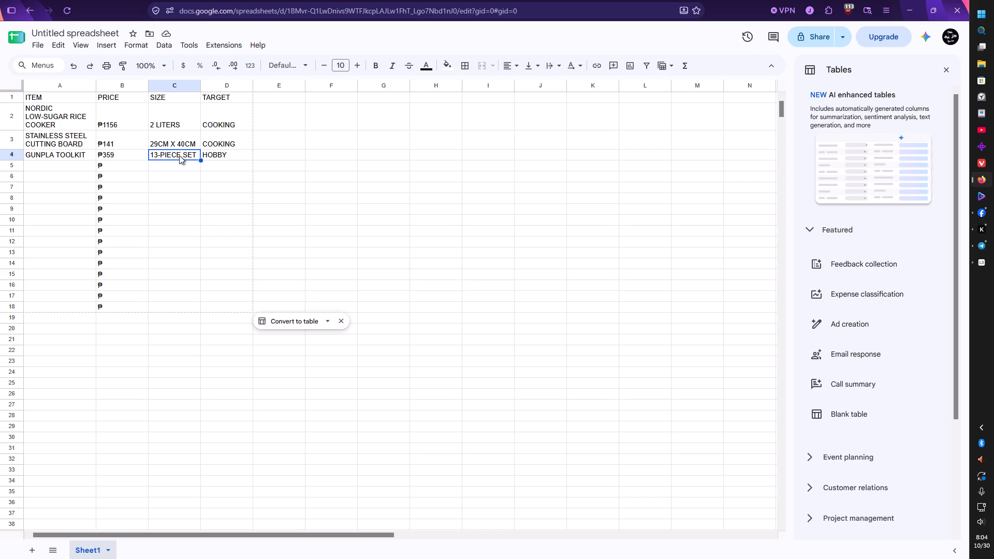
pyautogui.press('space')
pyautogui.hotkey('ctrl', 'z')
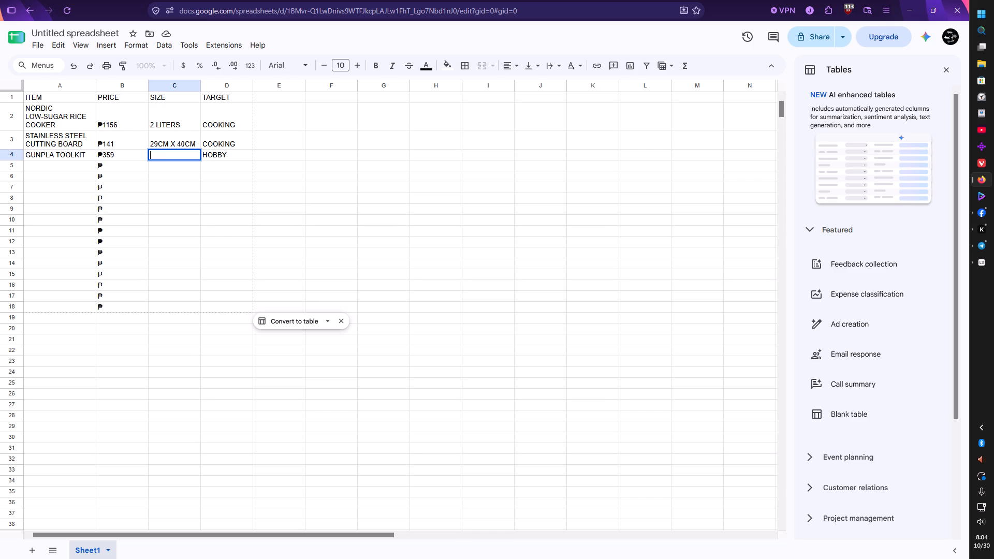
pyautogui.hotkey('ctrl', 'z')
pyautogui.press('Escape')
# Append "/A3 BOARD" after a space to the GUNPLA TOOLKIT size in C4, making it 13-PIECE SET /A3 BOARD.
pyautogui.press('F2')
pyautogui.press('Right')
pyautogui.press('space')
pyautogui.write('/A3')
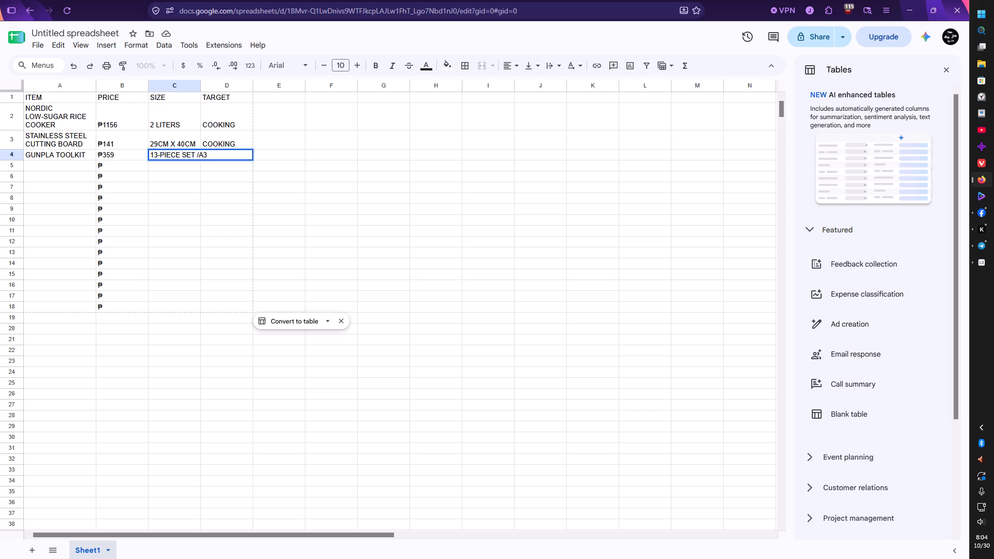
pyautogui.press('space')
pyautogui.write('BOARD')
pyautogui.press('Return')
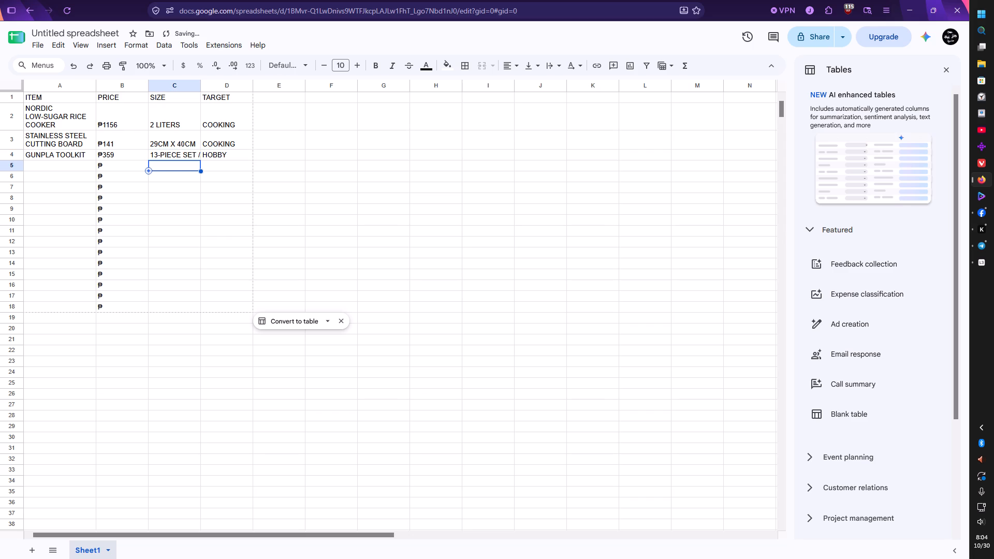
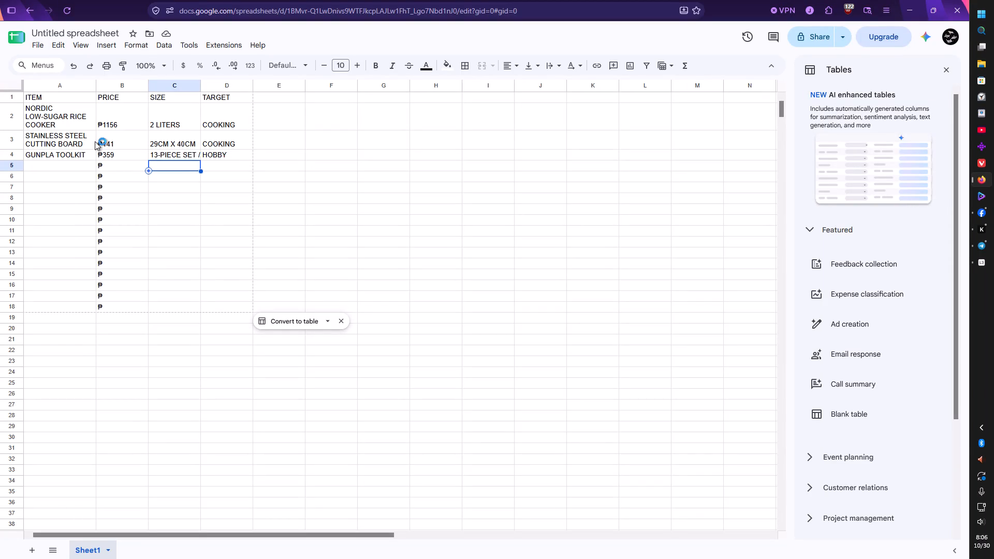
# Fill row 5 with the price ₱127 in B5 and the item ELECTRIC SCREWDRIVER in A5.
pyautogui.doubleClick(113, 162)
pyautogui.write('12')
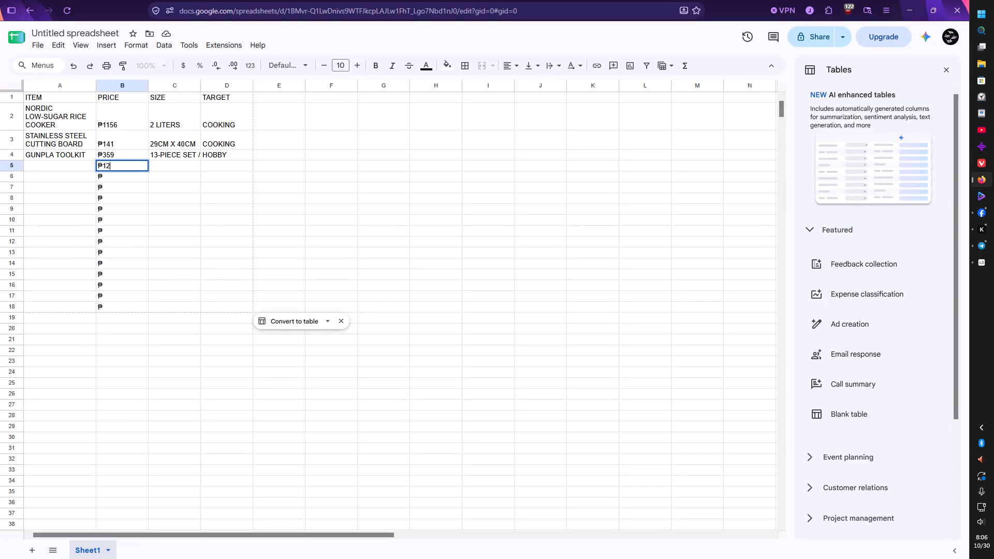
pyautogui.press('7')
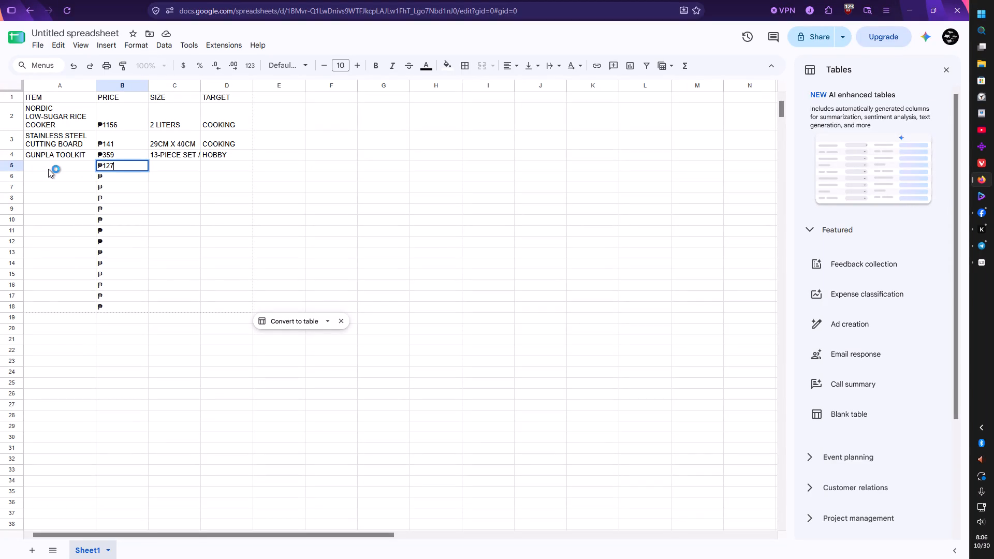
pyautogui.click(49, 167)
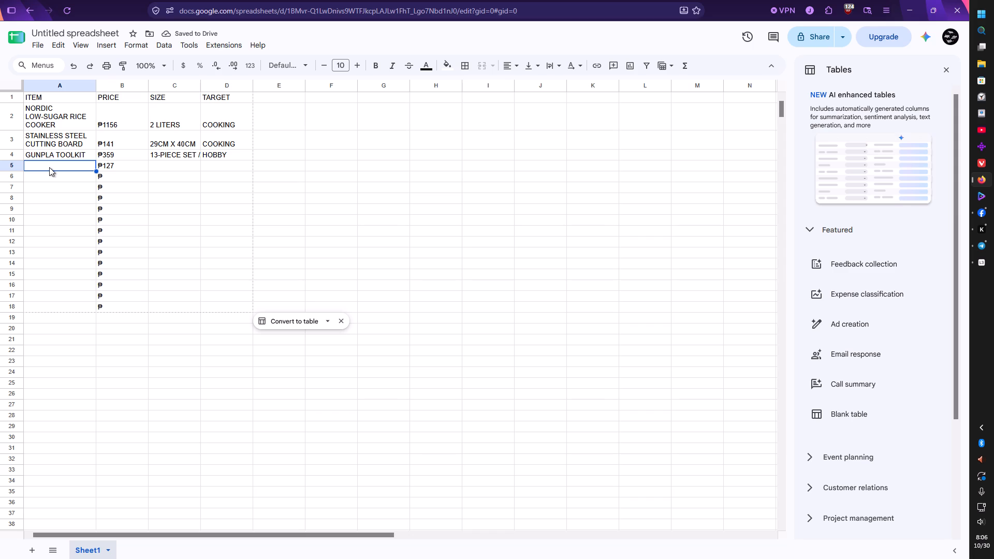
pyautogui.write('ELECTRIC SCREWDRIVER')
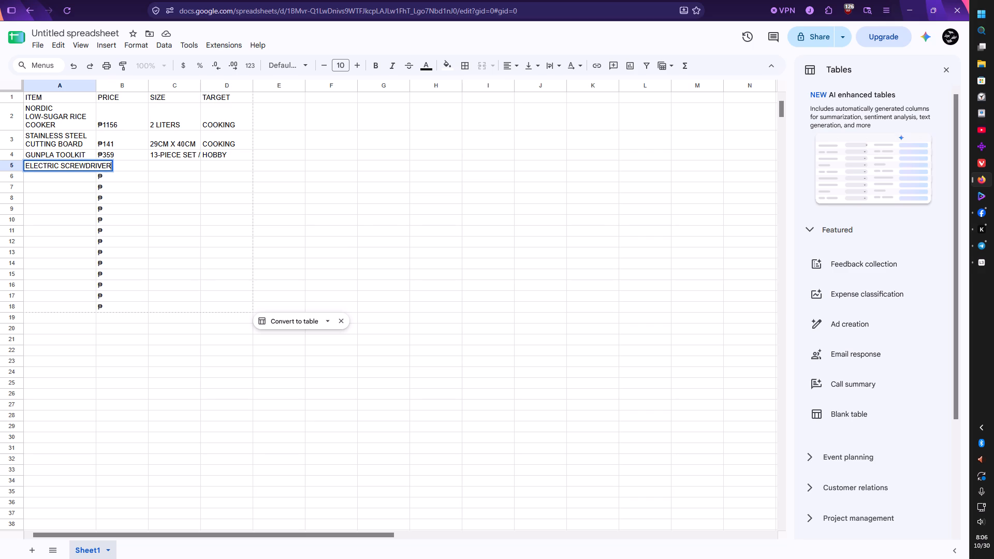
pyautogui.press('Return')
pyautogui.press('Return')
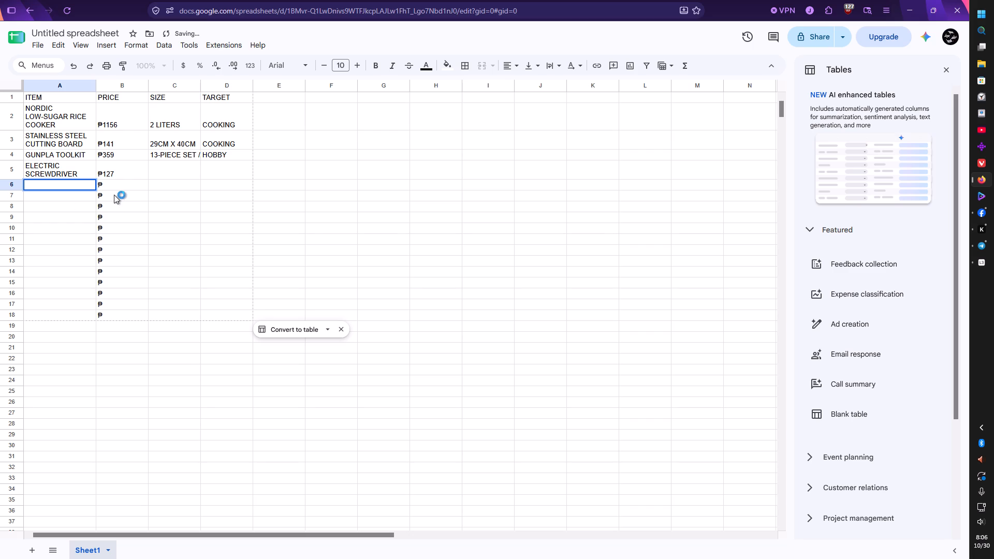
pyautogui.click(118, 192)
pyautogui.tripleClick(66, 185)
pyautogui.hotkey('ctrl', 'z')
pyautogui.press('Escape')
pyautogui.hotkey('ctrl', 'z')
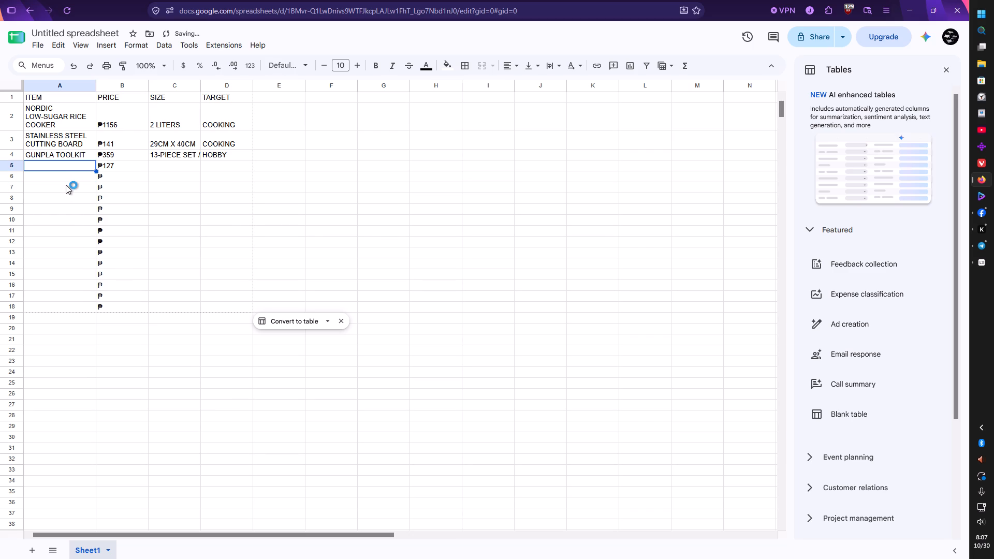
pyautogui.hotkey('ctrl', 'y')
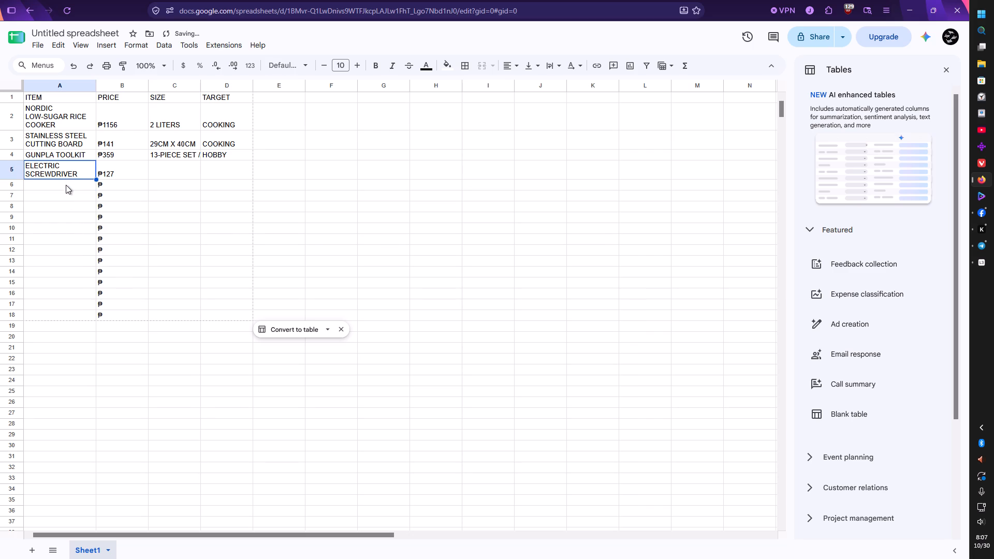
# Enter VARIABLE SPEED as the electric screwdriver's size in C5.
pyautogui.click(172, 173)
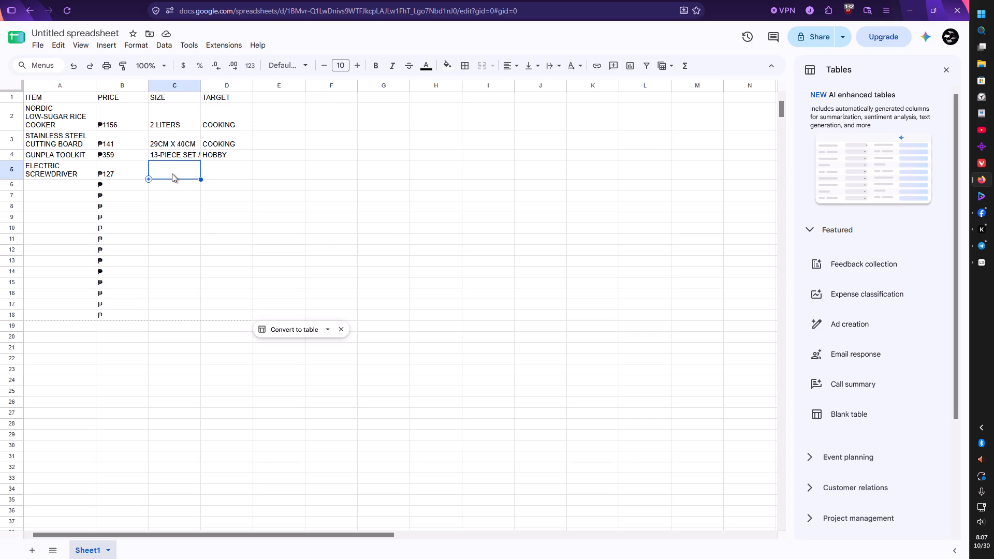
pyautogui.write('VARAI')
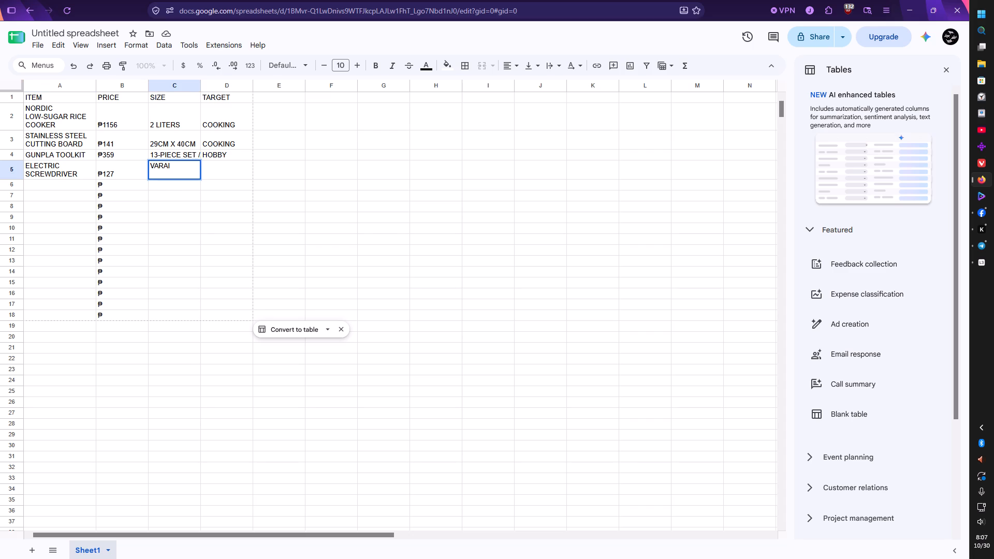
pyautogui.press('BackSpace')
pyautogui.press('BackSpace')
pyautogui.write('IABLE SPEEED')
pyautogui.press('BackSpace')
pyautogui.press('BackSpace')
pyautogui.press('d')
pyautogui.press('Return')
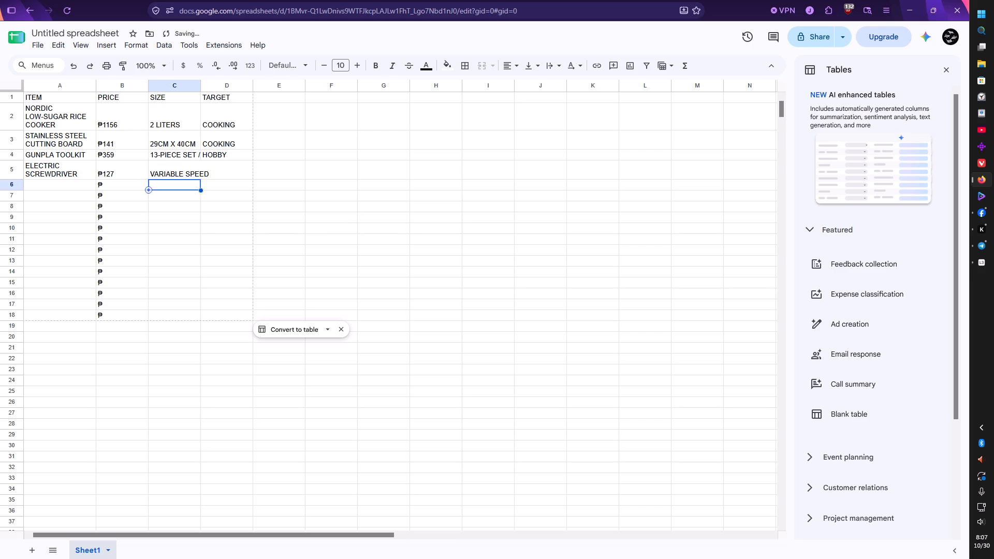
# Append "/ 30000RPM" after a space to the electric screwdriver's size in C5, making it VARIABLE SPEED / 30000RPM.
pyautogui.press('Up')
pyautogui.press('Return')
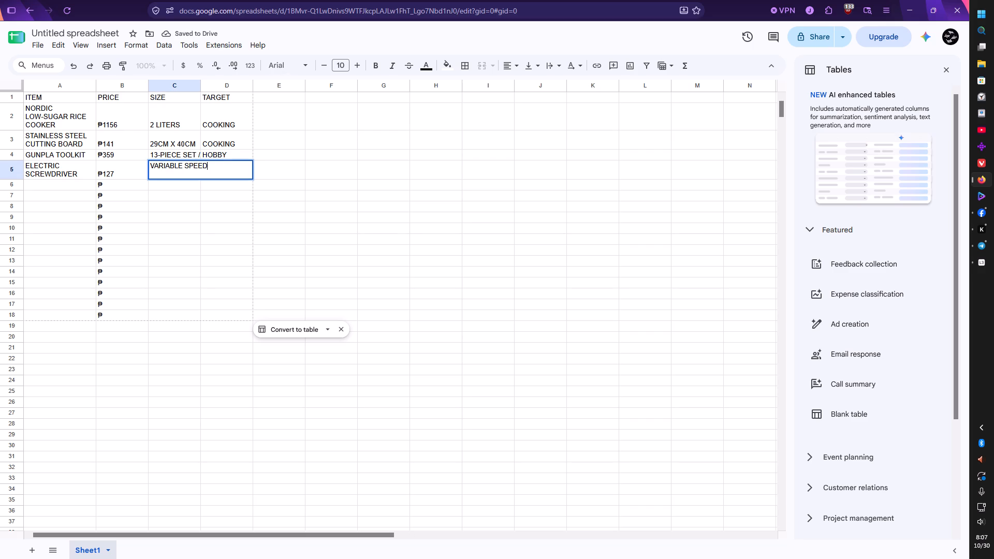
pyautogui.press('space')
pyautogui.write(',')
pyautogui.press('space')
pyautogui.press('BackSpace')
pyautogui.press('BackSpace')
pyautogui.write(',.')
pyautogui.press('BackSpace')
pyautogui.press('/')
pyautogui.press('BackSpace')
pyautogui.press('/')
pyautogui.press('BackSpace')
pyautogui.press('BackSpace')
pyautogui.press('/')
pyautogui.press('space')
pyautogui.write('3000')
pyautogui.write('0R')
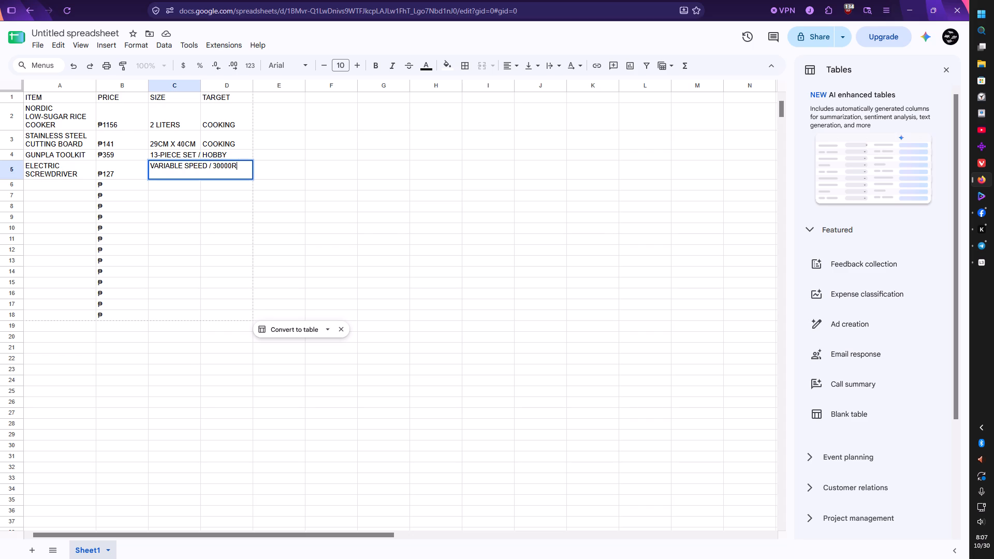
pyautogui.write('PM')
pyautogui.press('Return')
pyautogui.press('Return')
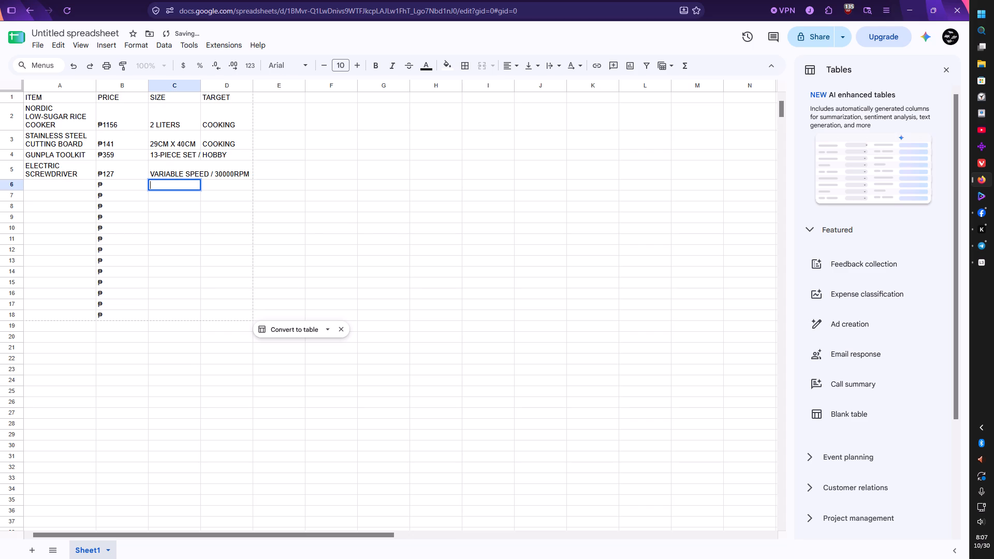
pyautogui.press('Return')
# Append "25 PC SET" after a space to C5, making it VARIABLE SPEED / 30000RPM 25 PC SET.
pyautogui.press('Up')
pyautogui.press('Up')
pyautogui.press('Return')
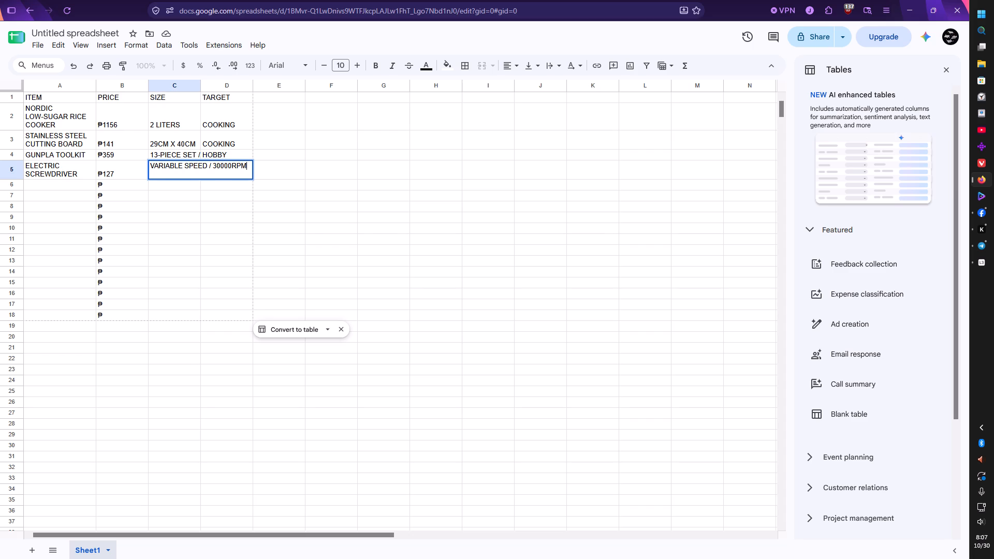
pyautogui.hotkey('shift', 'Return')
pyautogui.press('Down')
pyautogui.press('Return')
pyautogui.press('Down')
pyautogui.press('space')
pyautogui.write('25 P')
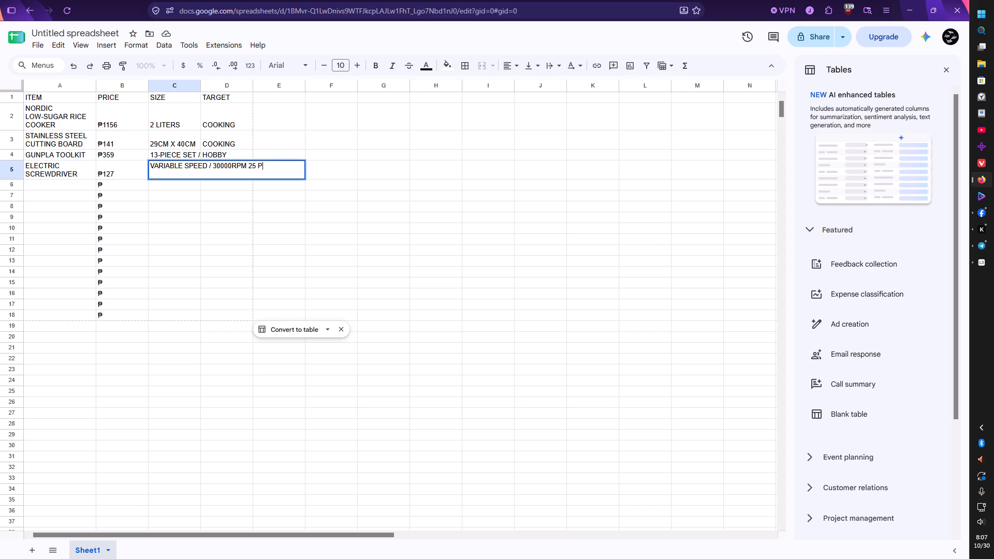
pyautogui.write('IC')
pyautogui.press('BackSpace')
pyautogui.press('BackSpace')
pyautogui.write('C SET')
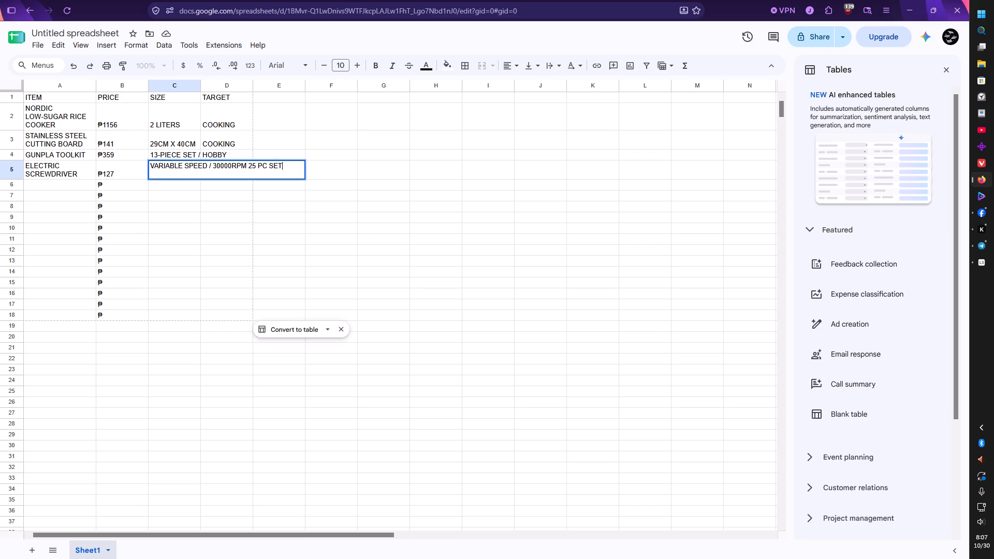
pyautogui.press('Return')
# Set text wrapping to Wrap for the electric screwdriver's size cell C5.
pyautogui.click(173, 169)
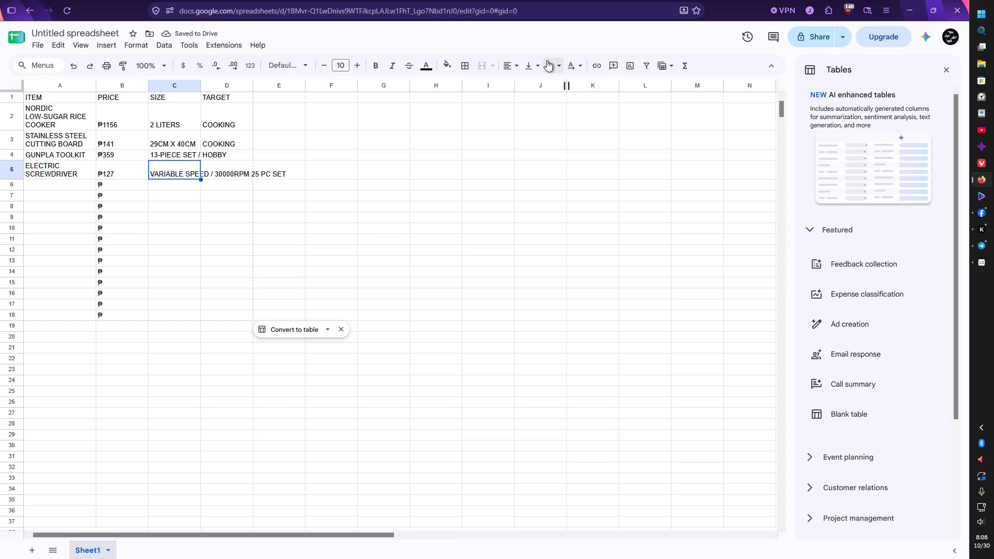
pyautogui.click(547, 60)
pyautogui.click(569, 85)
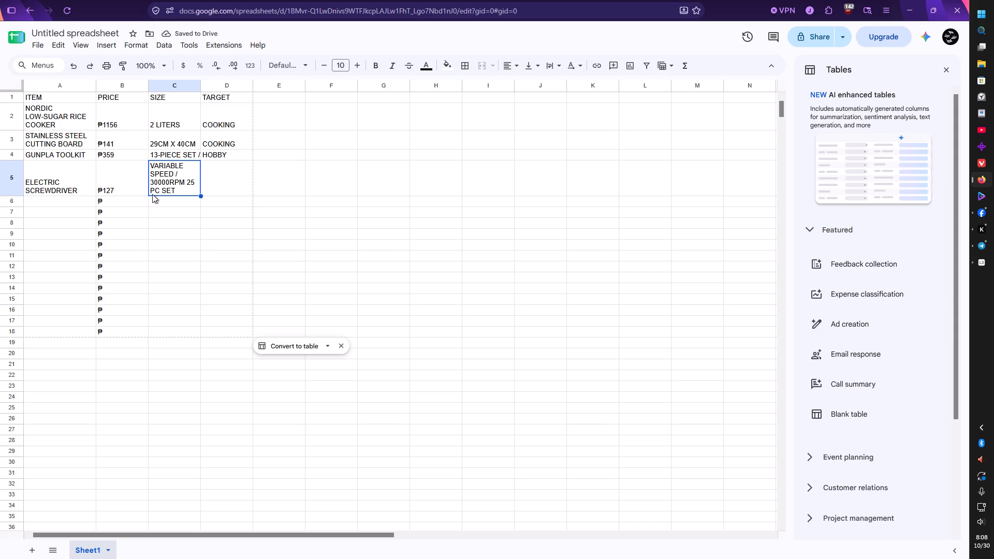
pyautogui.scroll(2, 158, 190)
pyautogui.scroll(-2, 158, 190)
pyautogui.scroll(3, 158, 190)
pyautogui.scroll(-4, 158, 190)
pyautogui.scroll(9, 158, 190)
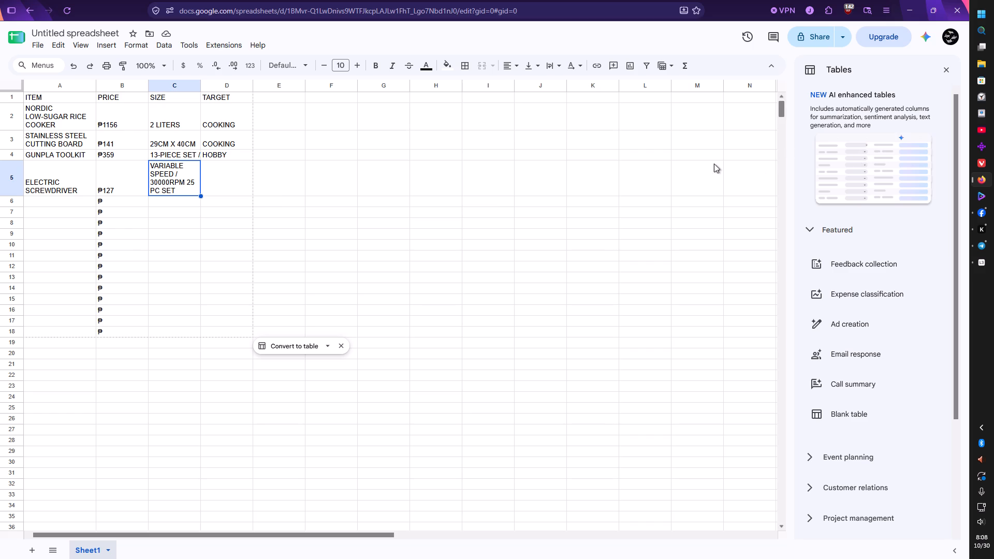
# Select the product list range A1:D5, from the ITEM header through the electric screwdriver row.
pyautogui.moveTo(53, 99); pyautogui.dragTo(237, 185)
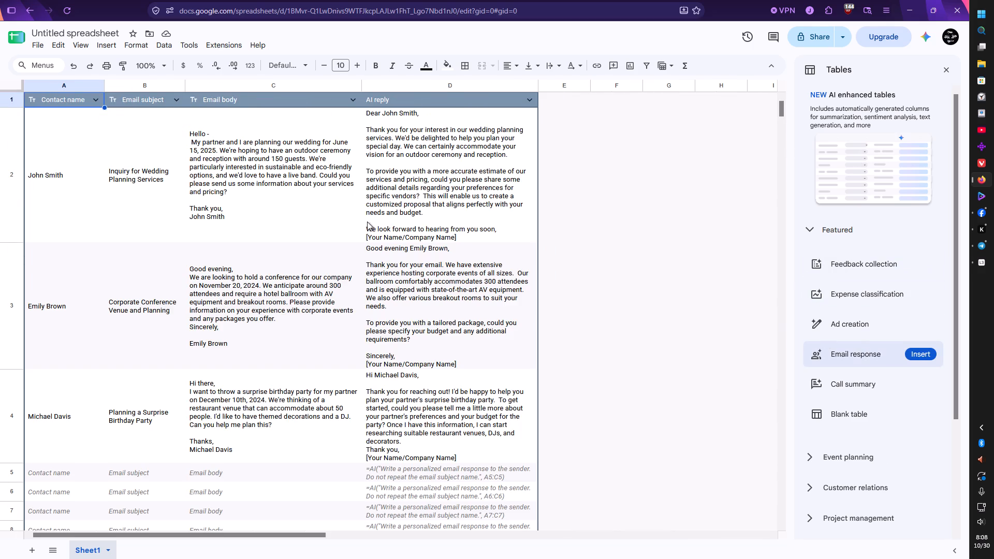
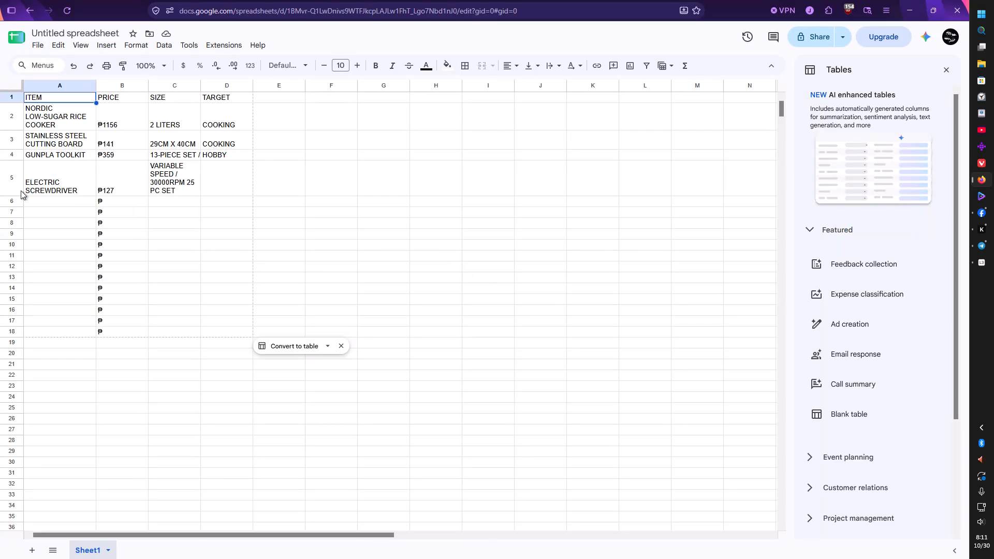
# Enter CCD CAM WITH SELFIE FUNCTION as the next product's item name in cell A6, below the electric screwdriver.
pyautogui.doubleClick(47, 203)
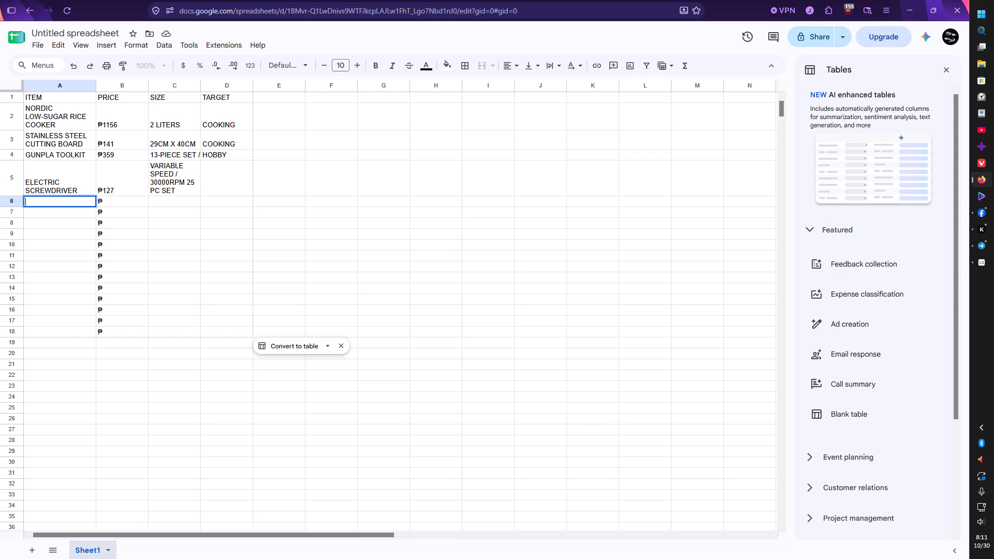
pyautogui.write('CCD CA')
pyautogui.press('m')
pyautogui.press('space')
pyautogui.write('WITH SELFIE FUNCTION')
pyautogui.press('Return')
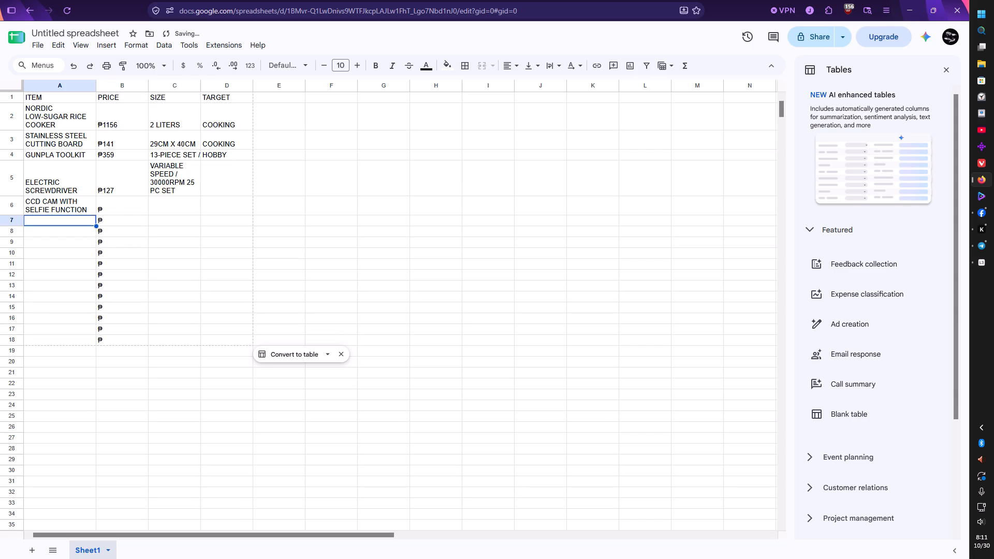
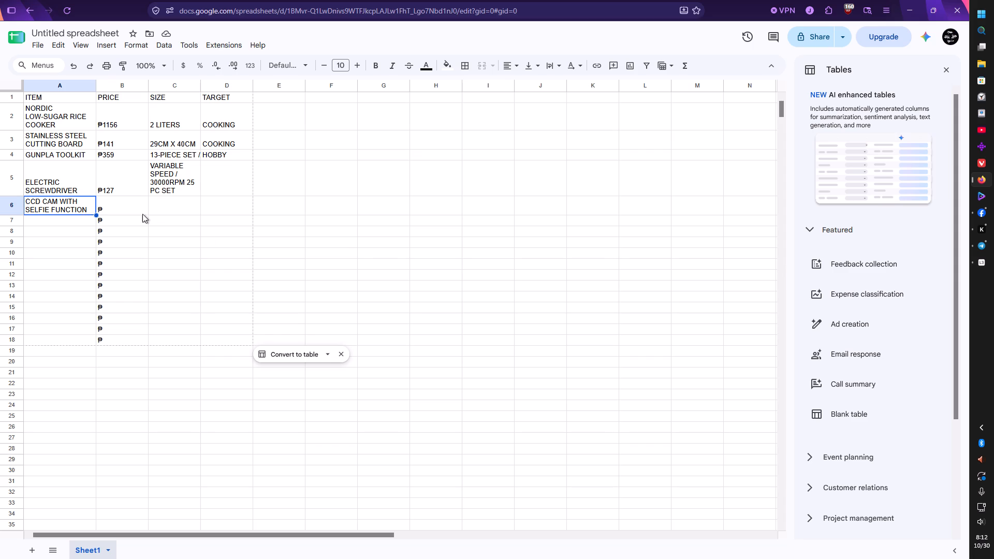
# Enter ₱460 as the CCD camera's price in cell B6.
pyautogui.click(125, 209)
pyautogui.doubleClick(127, 209)
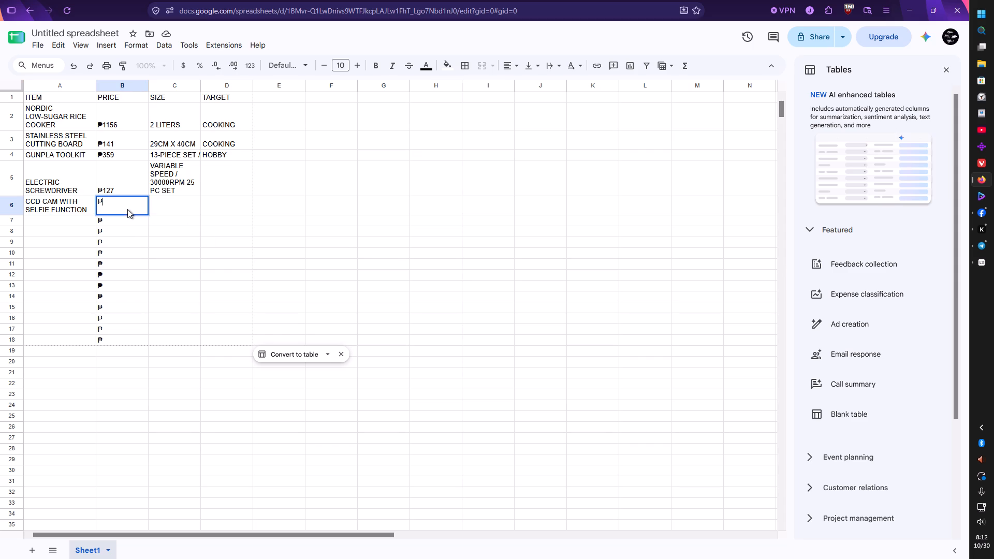
pyautogui.press('s')
pyautogui.press('6')
pyautogui.press('BackSpace')
pyautogui.press('BackSpace')
pyautogui.press('4')
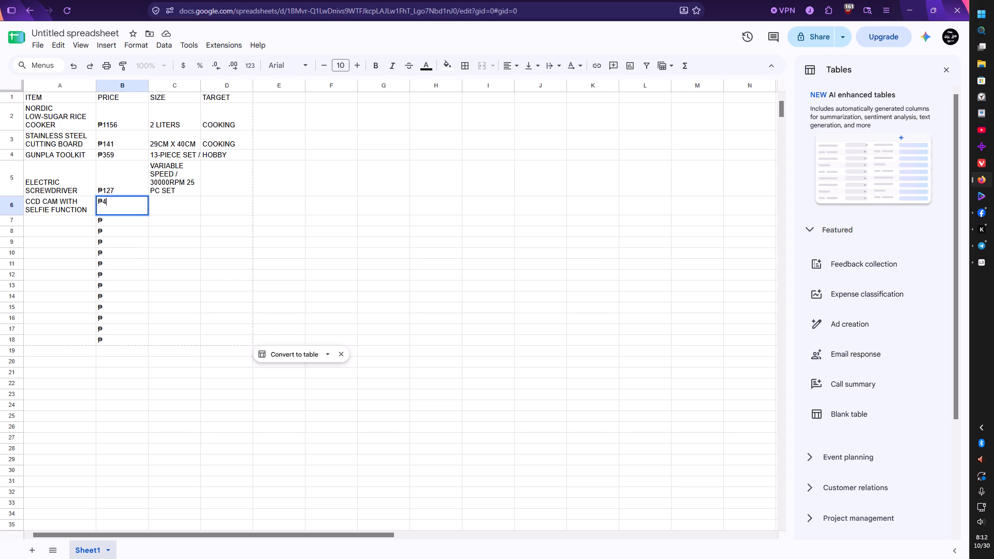
pyautogui.write('690')
pyautogui.press('BackSpace')
pyautogui.press('BackSpace')
pyautogui.press('0')
pyautogui.press('Return')
# Enter S6 WHITE 512 MEMCARD as the CCD camera's size in cell C6.
pyautogui.doubleClick(170, 202)
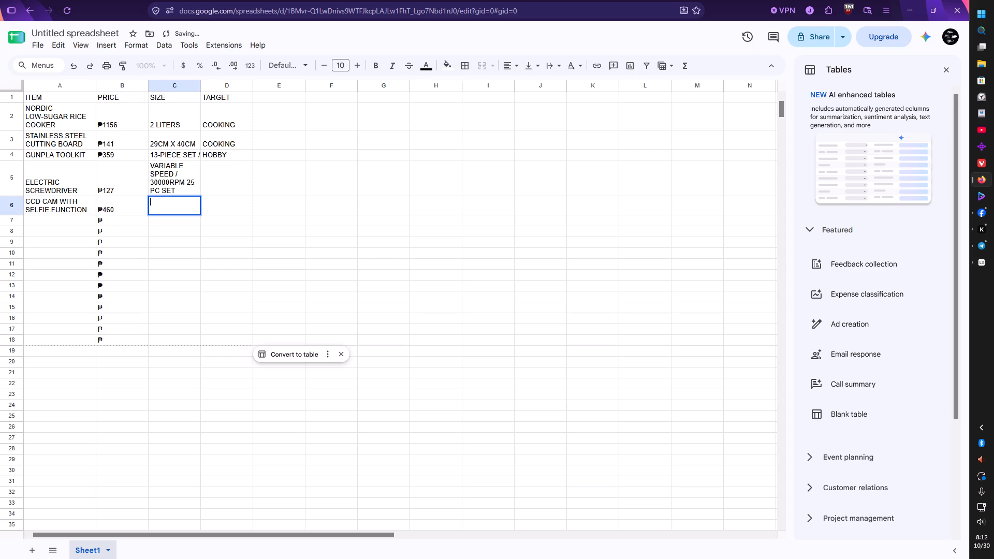
pyautogui.write('S6 WHITE')
pyautogui.press('space')
pyautogui.press('5')
pyautogui.write('12')
pyautogui.press('space')
pyautogui.press('m')
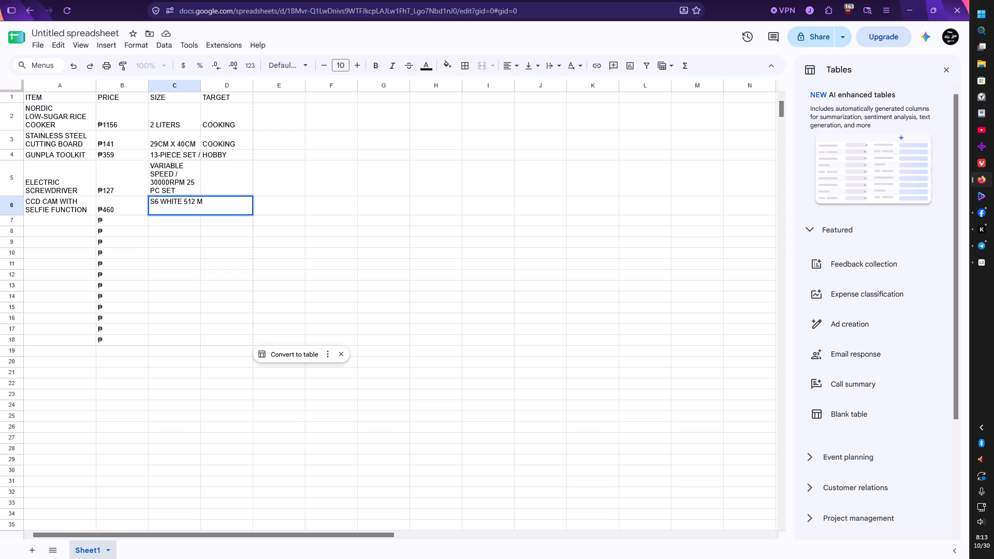
pyautogui.press('e')
pyautogui.write('MCARD')
pyautogui.press('Return')
pyautogui.press('Return')
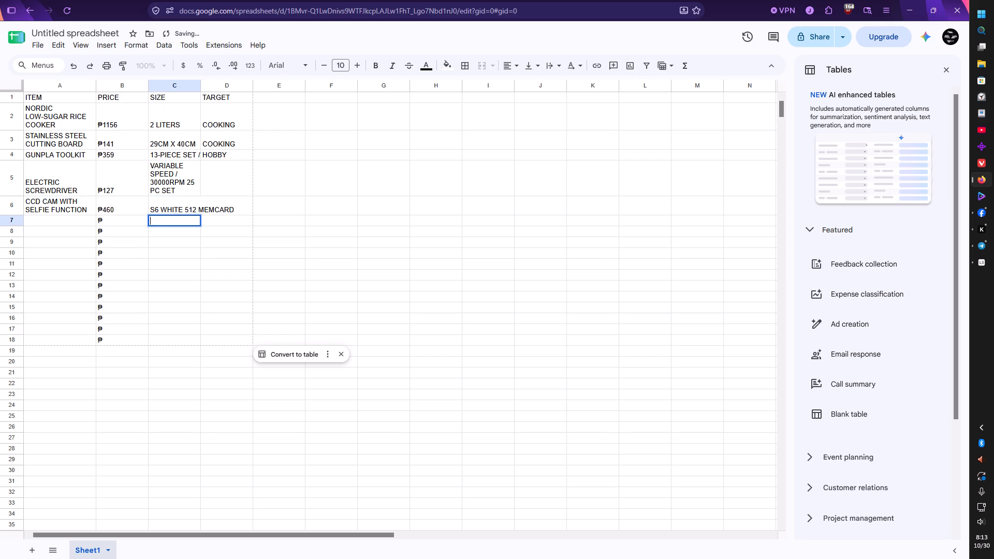
# Enter HOBBY/REPAIR as the electric screwdriver's target in cell D5.
pyautogui.click(225, 184)
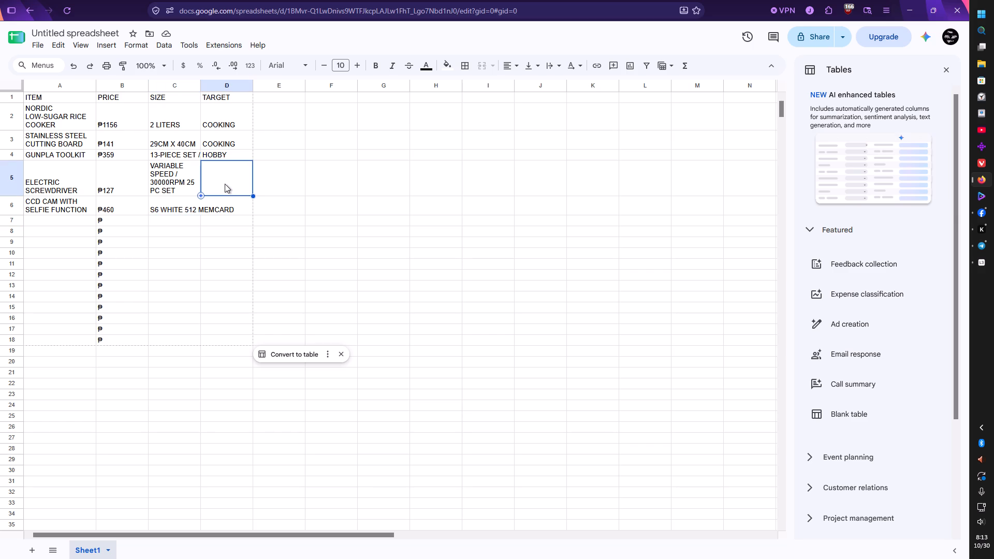
pyautogui.write('HOB')
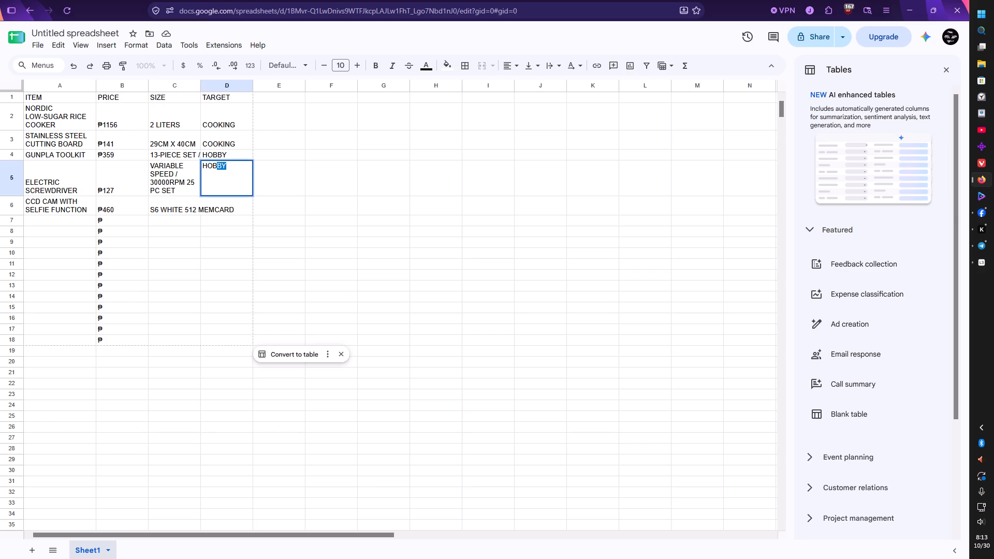
pyautogui.write('BY')
pyautogui.press('/')
pyautogui.write('REPAIR')
pyautogui.press('Return')
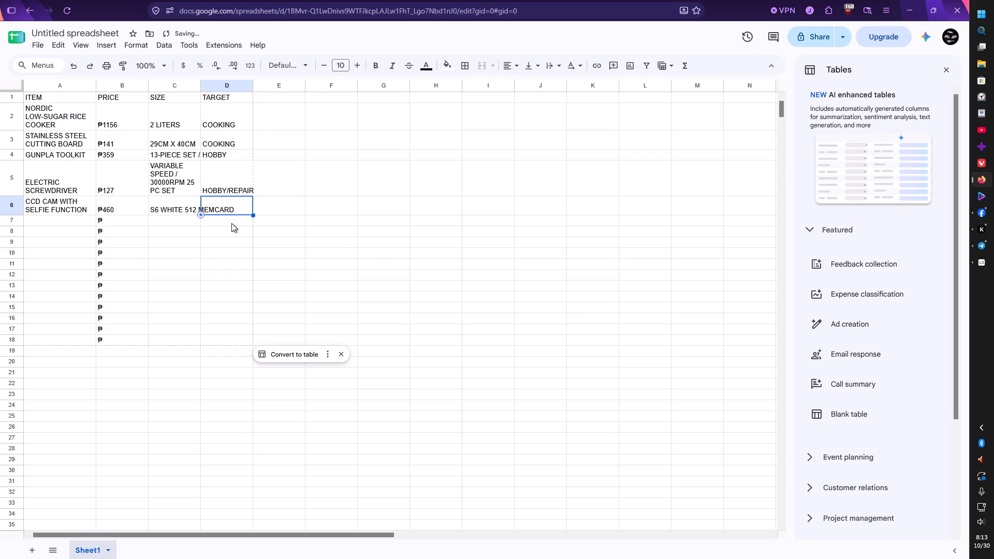
# Enter GIFT as the CCD camera's target in cell D6.
pyautogui.click(226, 208)
pyautogui.write('GIFT')
pyautogui.press('Return')
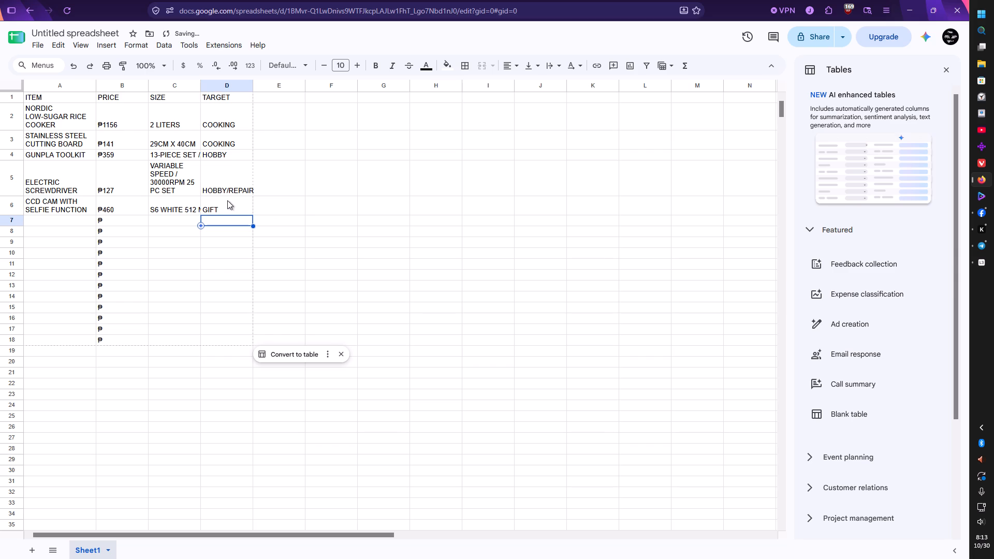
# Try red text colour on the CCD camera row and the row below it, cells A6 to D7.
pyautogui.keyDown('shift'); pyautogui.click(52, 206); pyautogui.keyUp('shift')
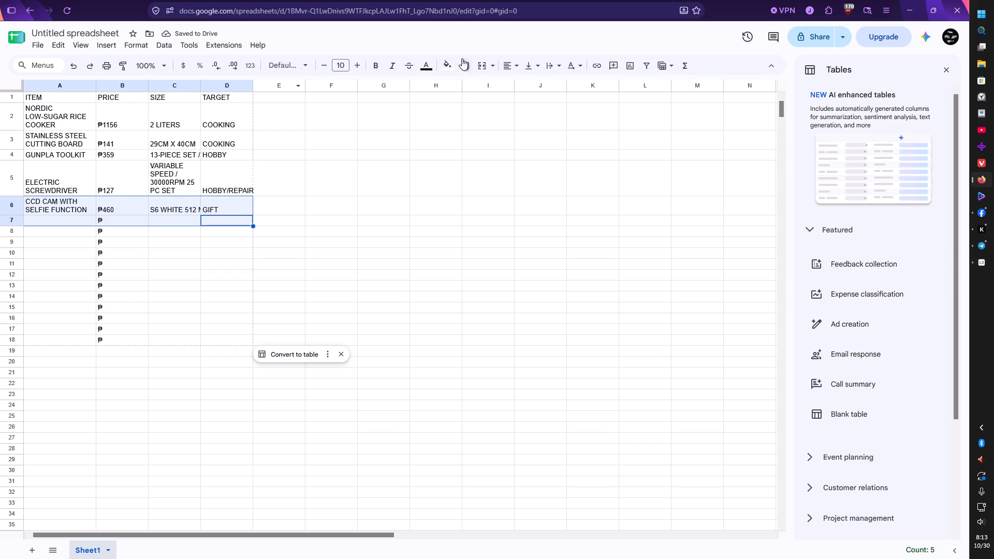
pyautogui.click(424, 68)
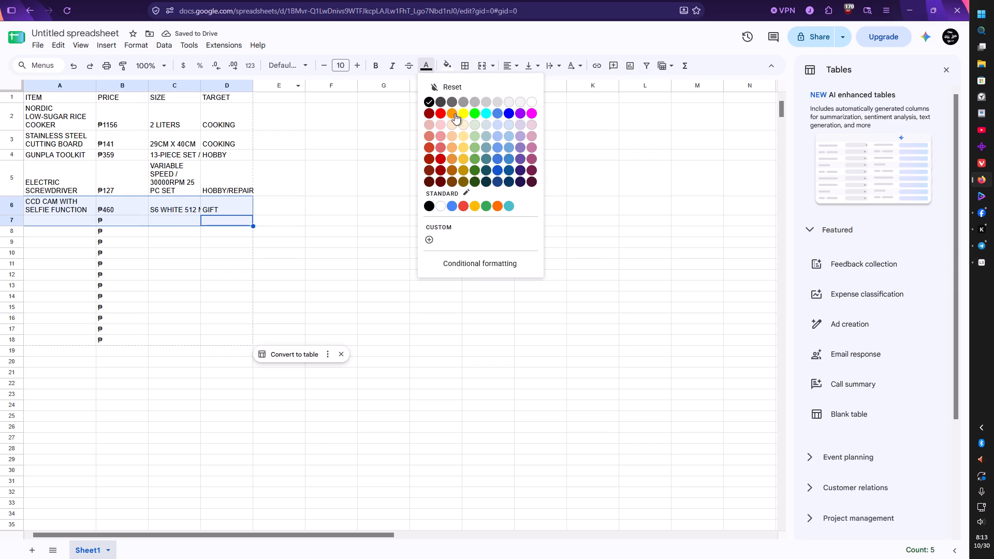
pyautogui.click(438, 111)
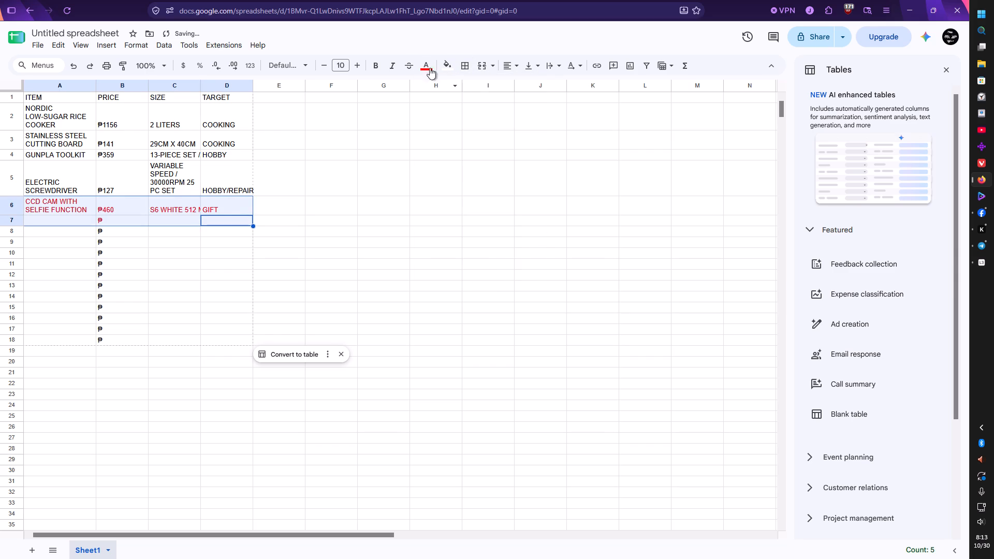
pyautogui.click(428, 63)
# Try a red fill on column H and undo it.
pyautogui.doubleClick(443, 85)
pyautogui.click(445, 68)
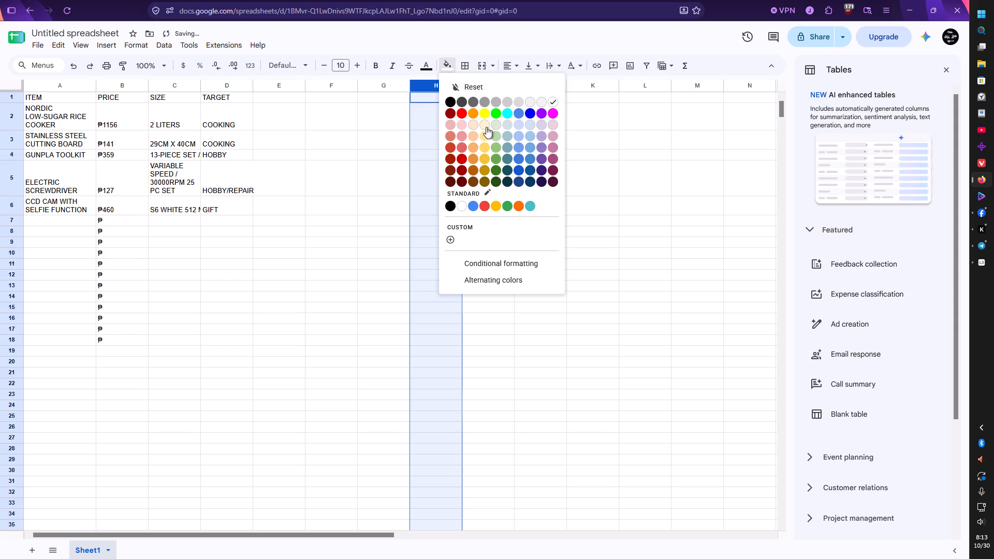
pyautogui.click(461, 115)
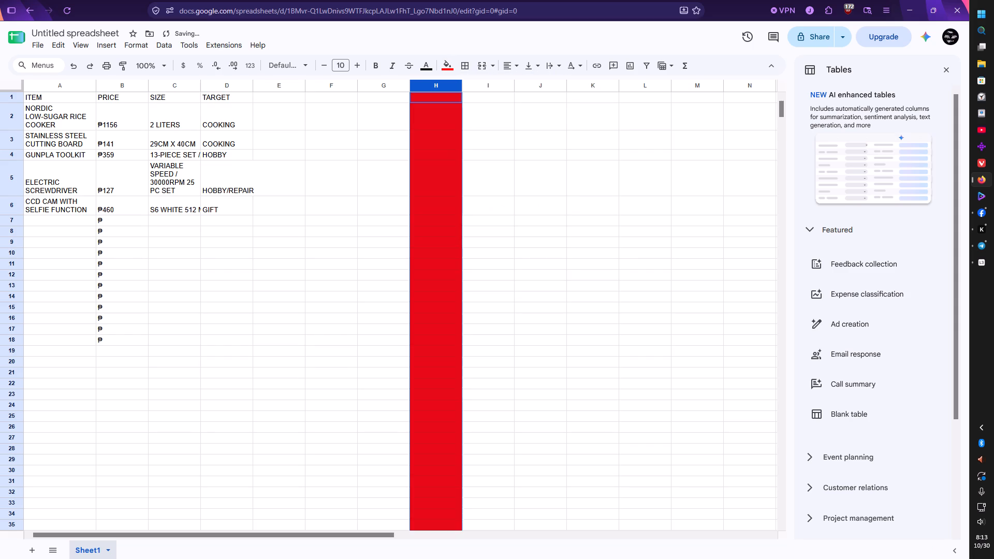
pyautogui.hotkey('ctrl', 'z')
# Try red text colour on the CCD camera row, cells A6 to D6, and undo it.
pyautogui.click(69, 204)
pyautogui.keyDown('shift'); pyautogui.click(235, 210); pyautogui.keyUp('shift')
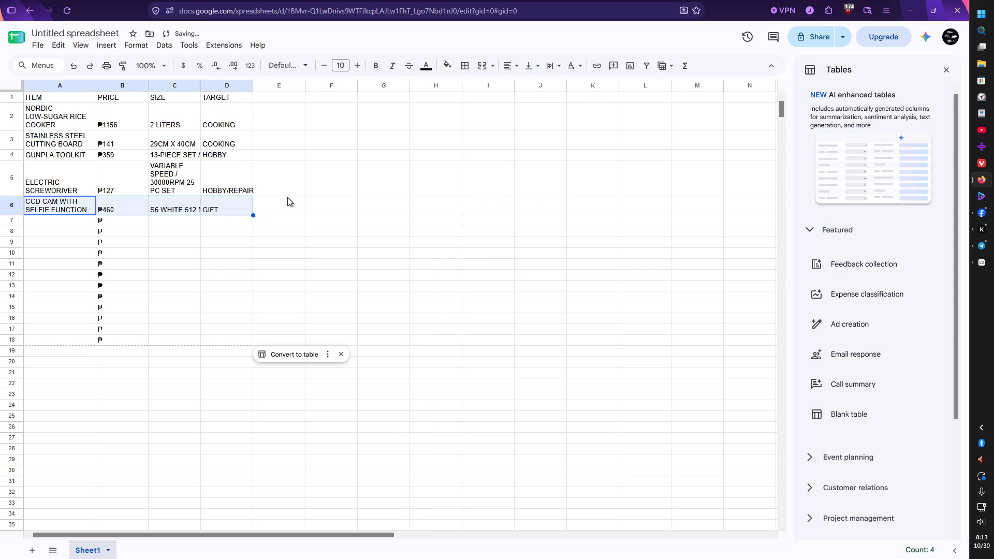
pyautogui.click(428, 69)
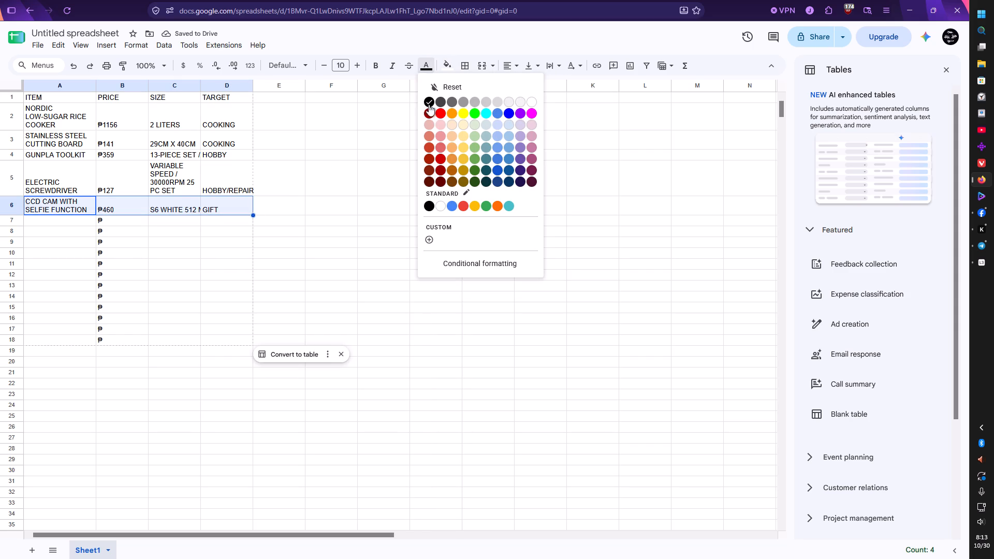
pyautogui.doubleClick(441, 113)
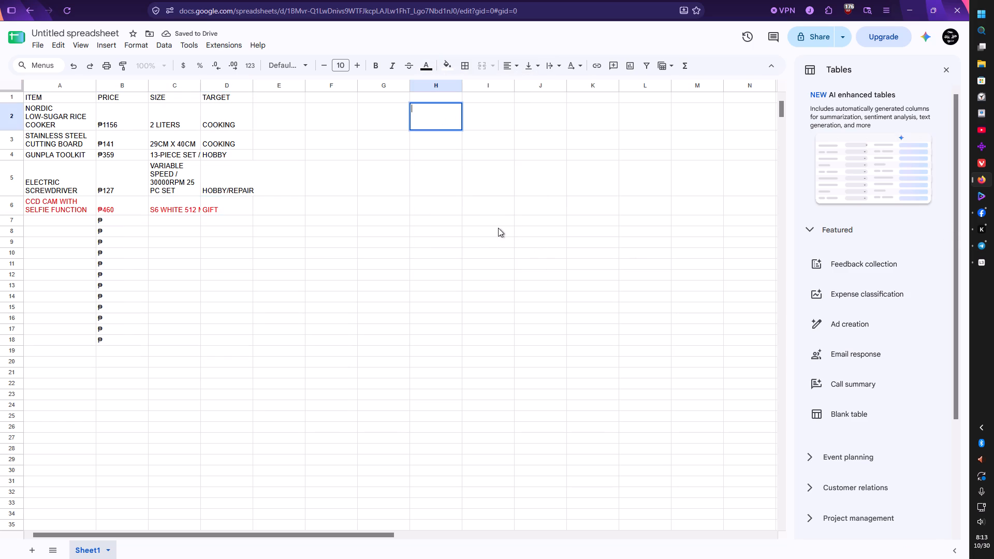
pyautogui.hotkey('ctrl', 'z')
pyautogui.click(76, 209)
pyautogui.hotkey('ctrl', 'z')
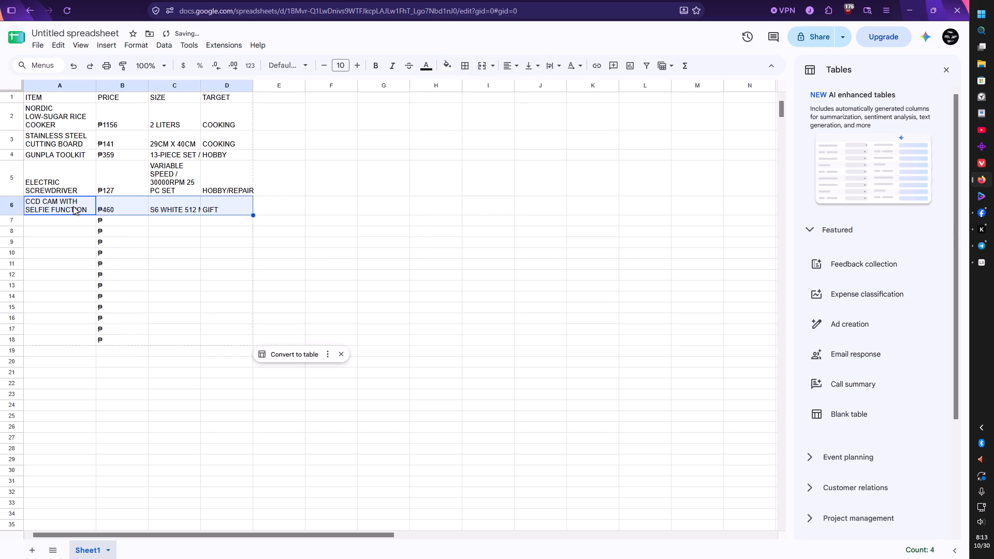
# Highlight the CCD camera row, cells A6 to D6, with a red fill colour.
pyautogui.doubleClick(73, 205)
pyautogui.keyDown('shift'); pyautogui.doubleClick(231, 204); pyautogui.keyUp('shift')
pyautogui.click(447, 62)
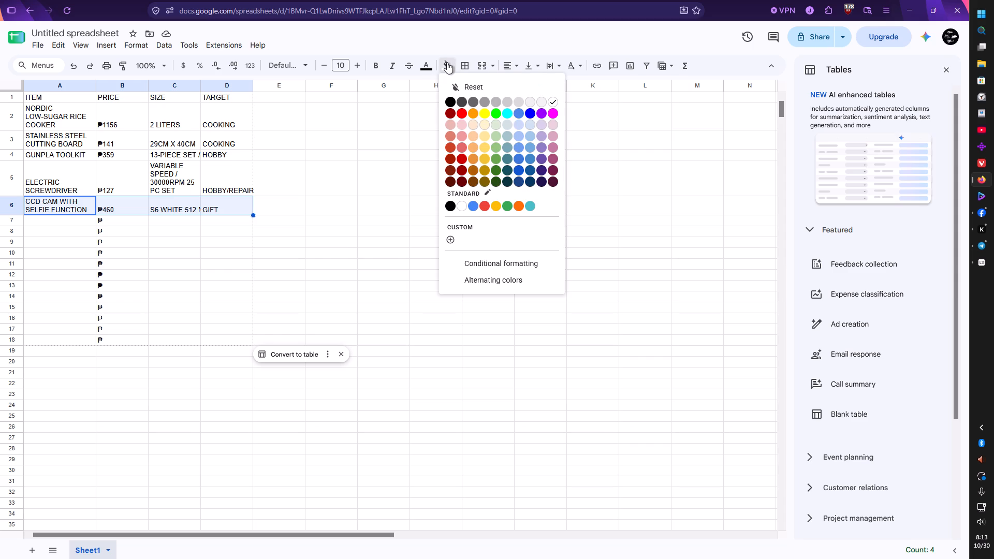
pyautogui.click(472, 113)
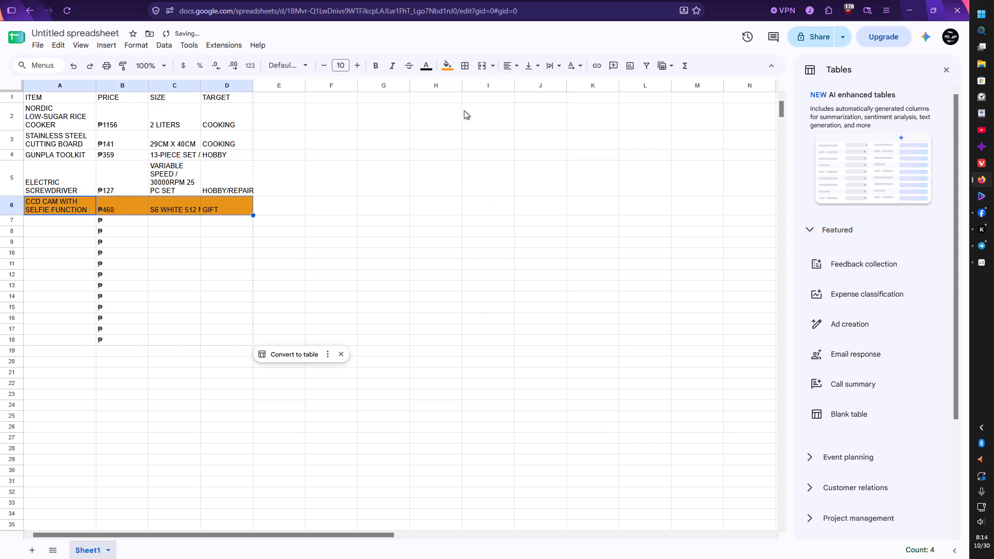
pyautogui.click(446, 66)
pyautogui.click(459, 116)
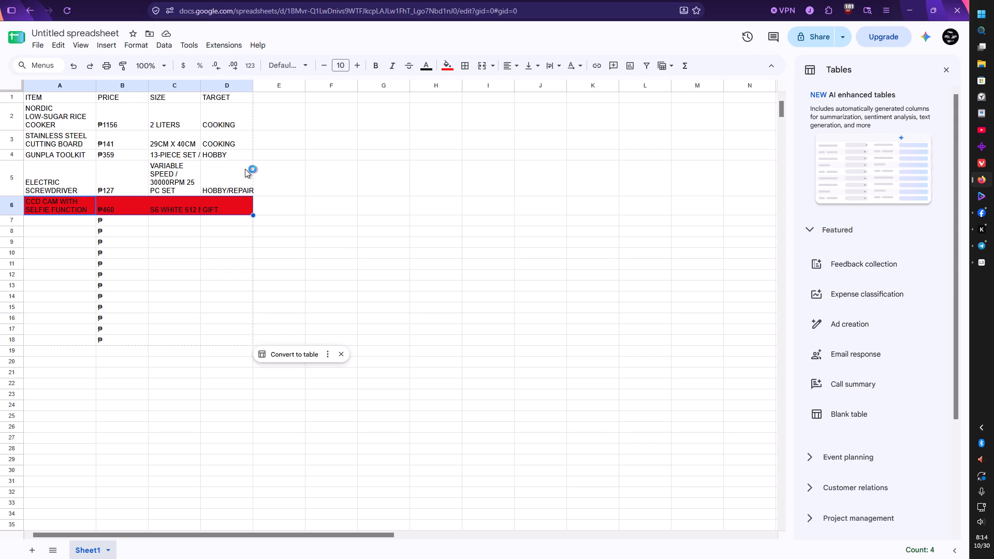
# Wrap the text of the CCD camera's size in cell C6.
pyautogui.click(161, 204)
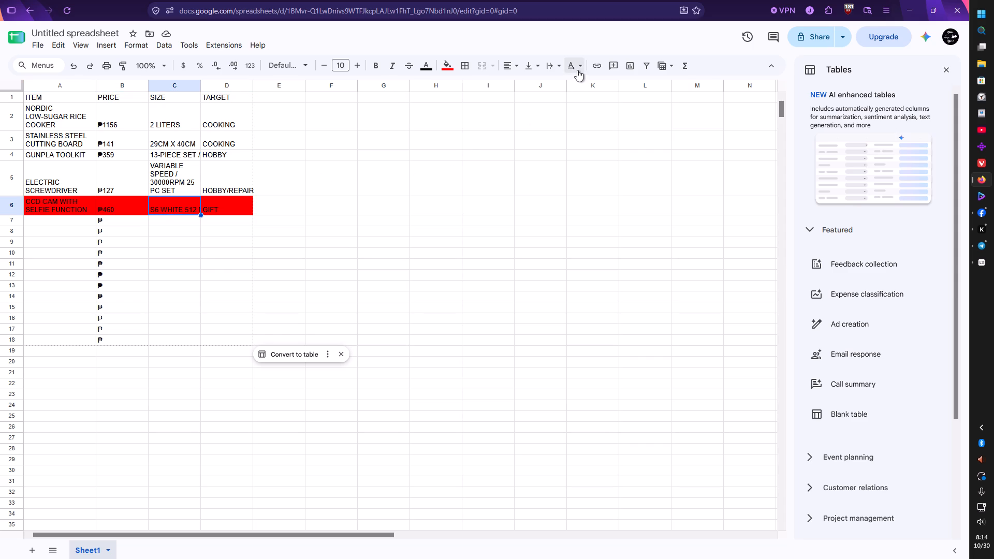
pyautogui.click(577, 70)
pyautogui.click(544, 67)
pyautogui.click(565, 85)
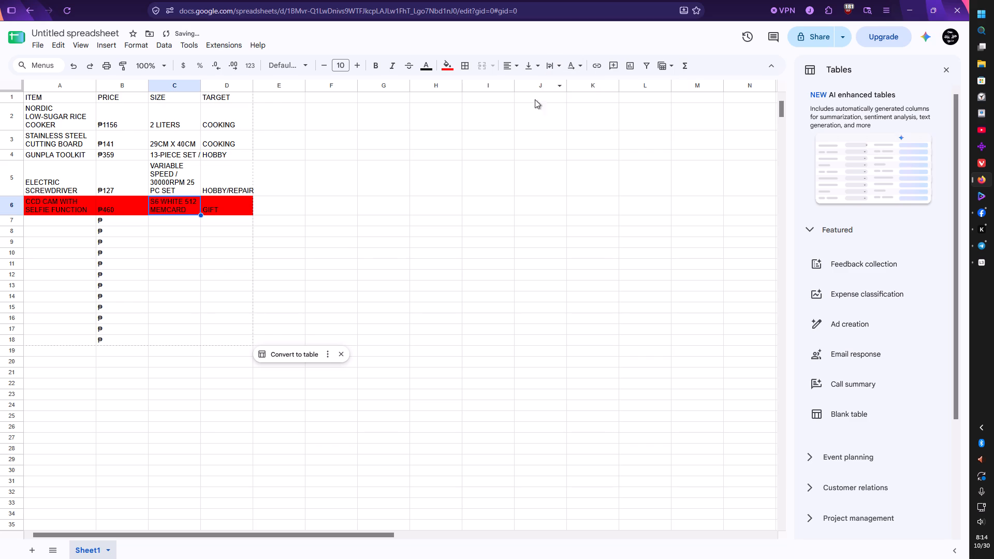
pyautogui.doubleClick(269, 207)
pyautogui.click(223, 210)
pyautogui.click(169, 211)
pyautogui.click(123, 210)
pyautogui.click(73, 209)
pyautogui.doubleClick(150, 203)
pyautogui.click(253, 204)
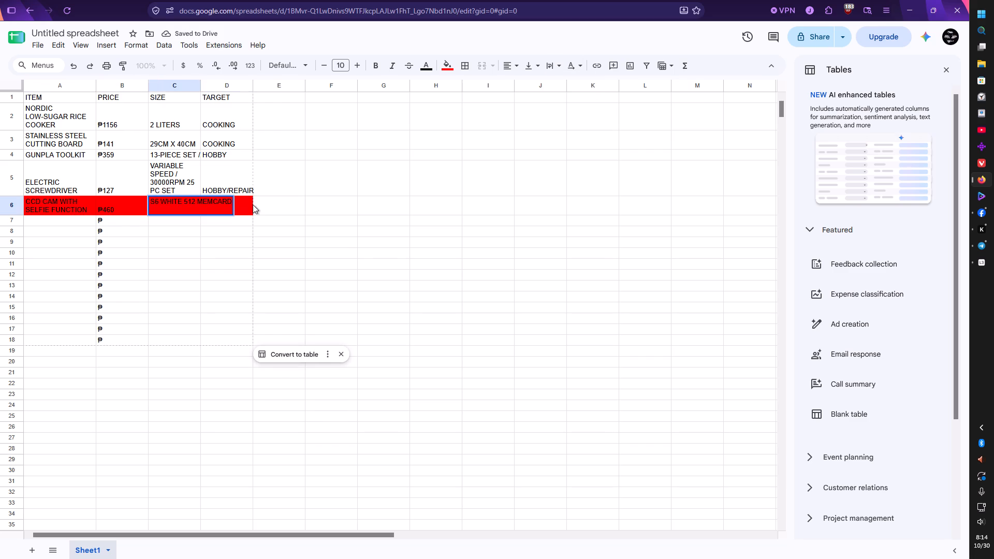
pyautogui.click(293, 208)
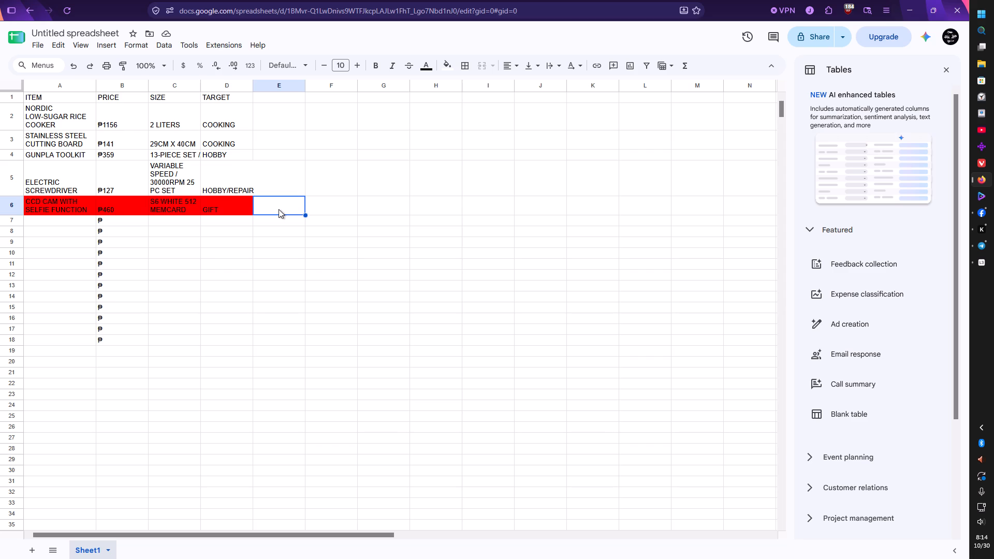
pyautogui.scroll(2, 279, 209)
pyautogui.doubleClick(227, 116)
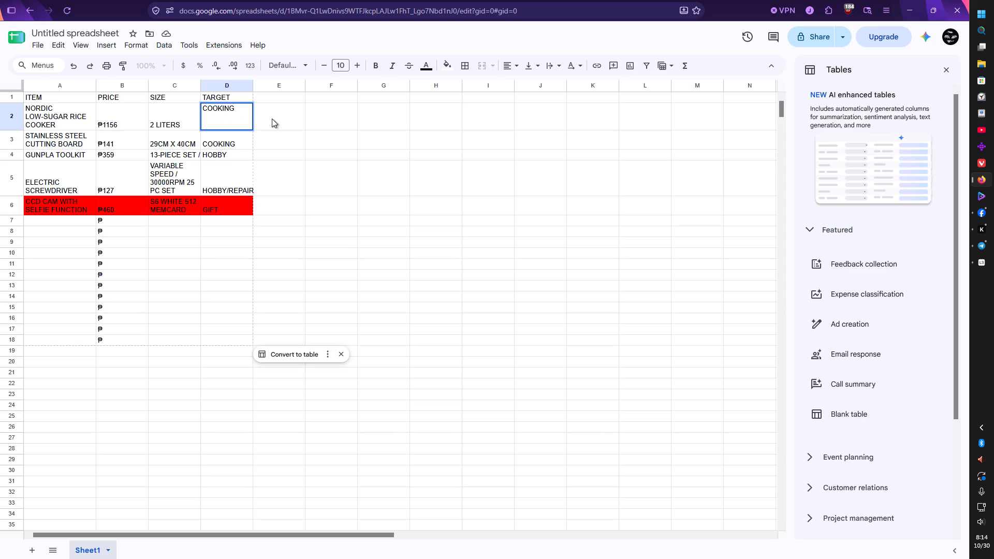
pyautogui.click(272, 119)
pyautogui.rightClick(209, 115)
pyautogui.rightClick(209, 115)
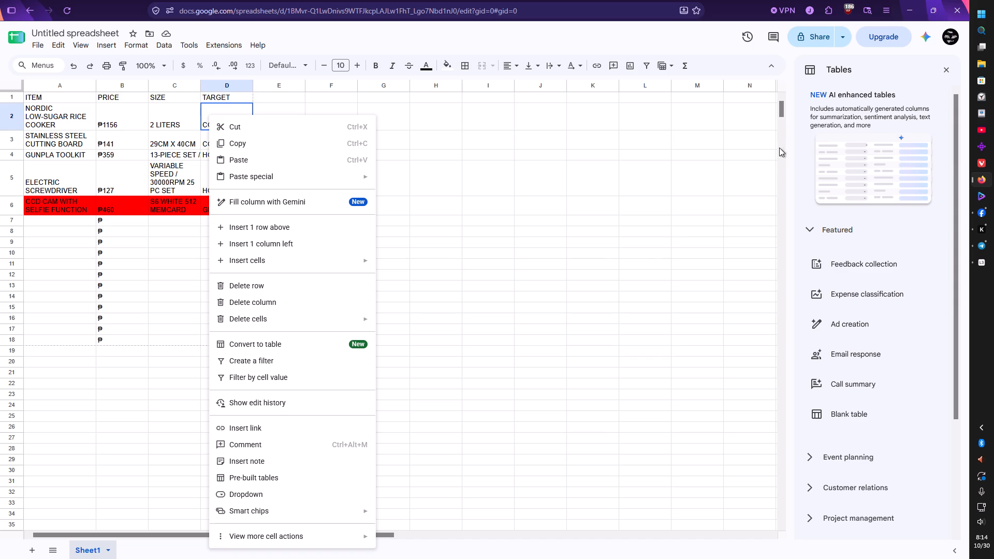
# Open the Gemini trial offer for Sheets and look over the Google AI Pro and Ultra plans.
pyautogui.click(928, 39)
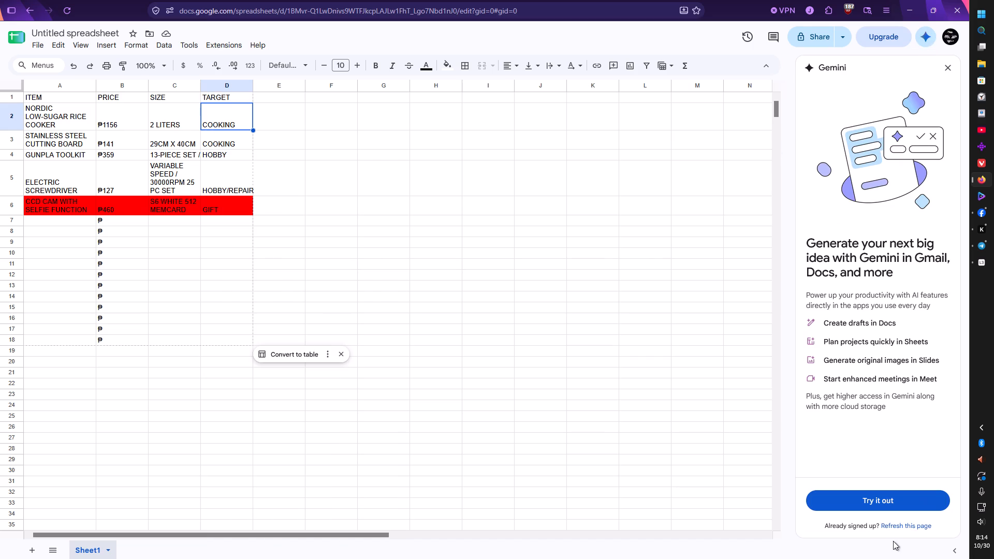
pyautogui.click(875, 499)
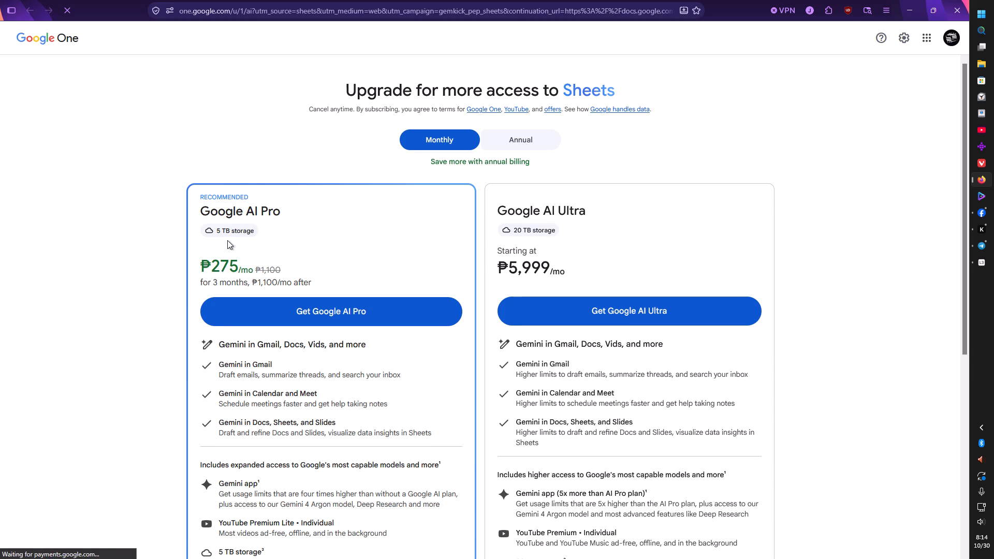
pyautogui.scroll(1, 227, 240)
pyautogui.scroll(-3, 227, 240)
pyautogui.scroll(5, 227, 240)
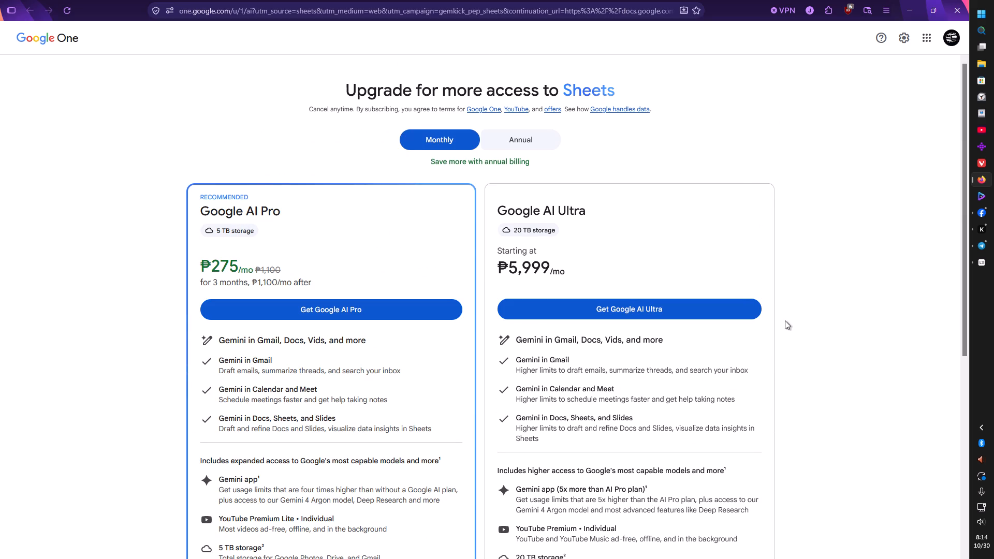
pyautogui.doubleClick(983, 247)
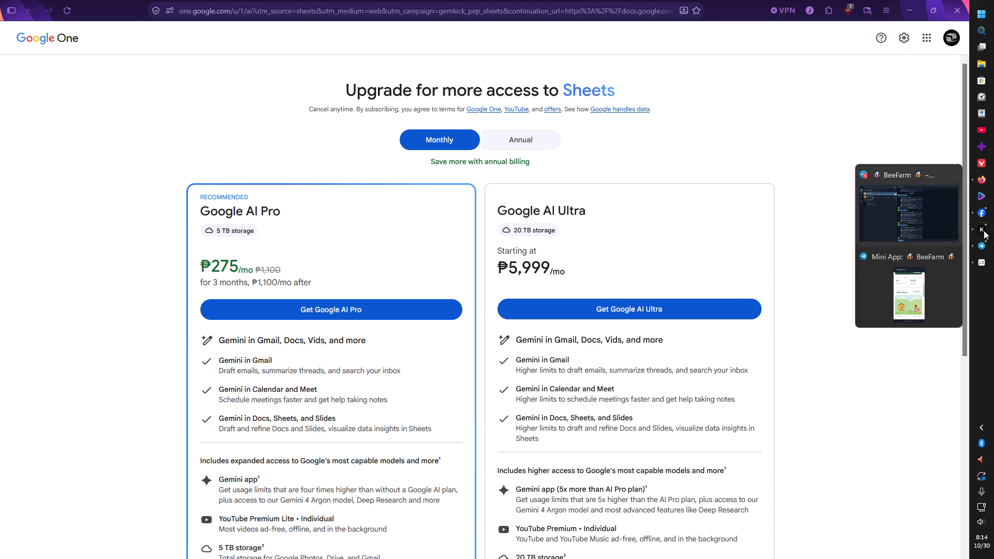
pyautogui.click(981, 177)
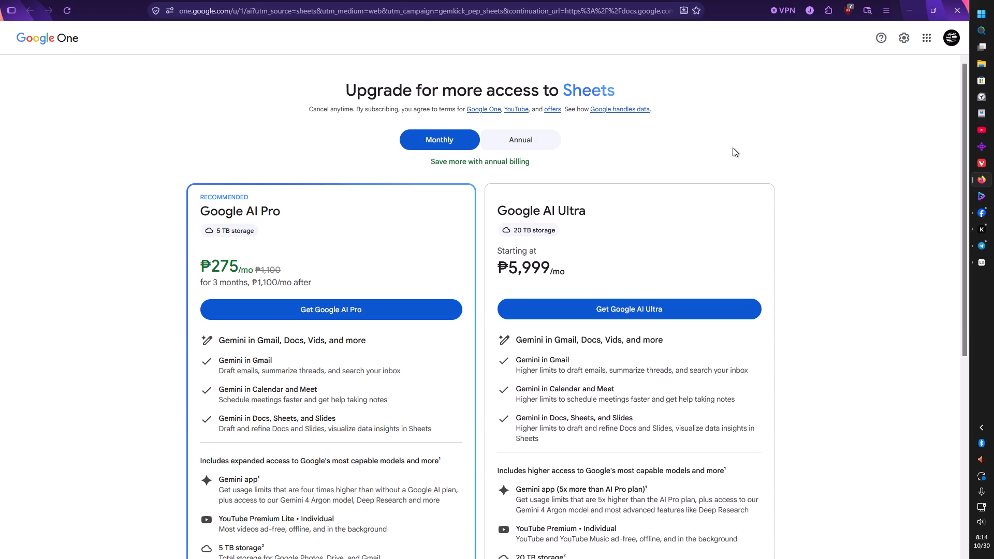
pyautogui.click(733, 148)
# Show the browser's open tabs and close the Google One Plans and PH PESO SIGN search tabs to return to the spreadsheet.
pyautogui.click(5, 17)
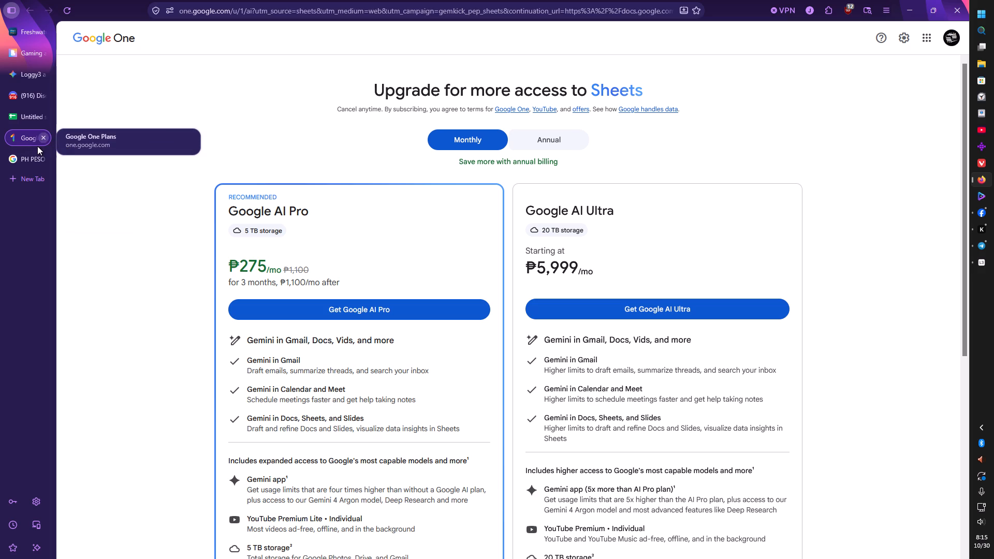
pyautogui.click(32, 154)
pyautogui.click(33, 139)
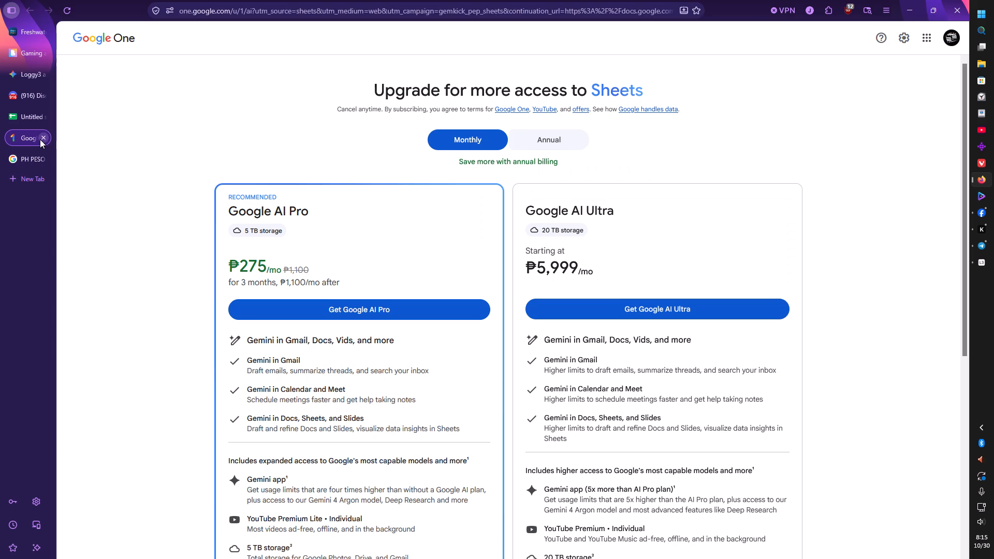
pyautogui.click(41, 137)
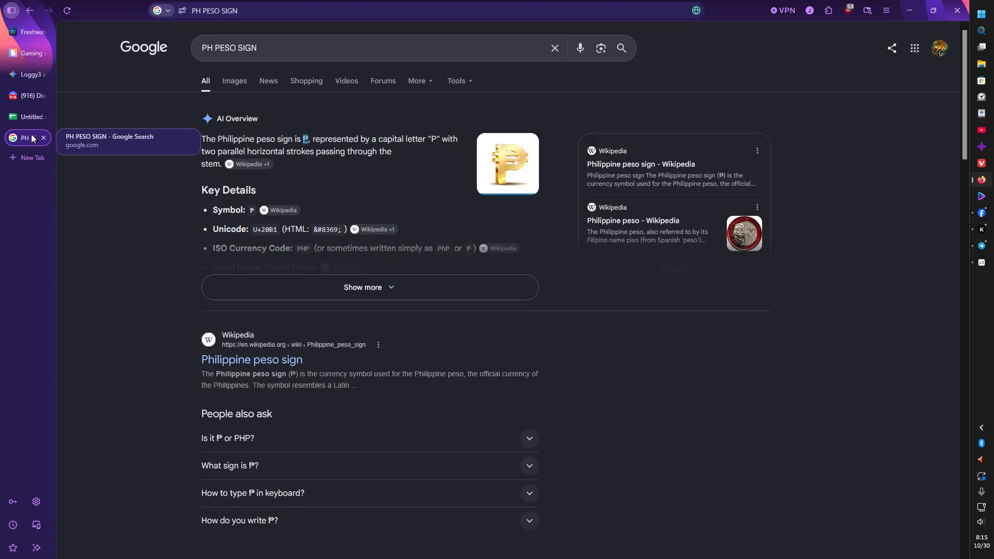
pyautogui.doubleClick(41, 139)
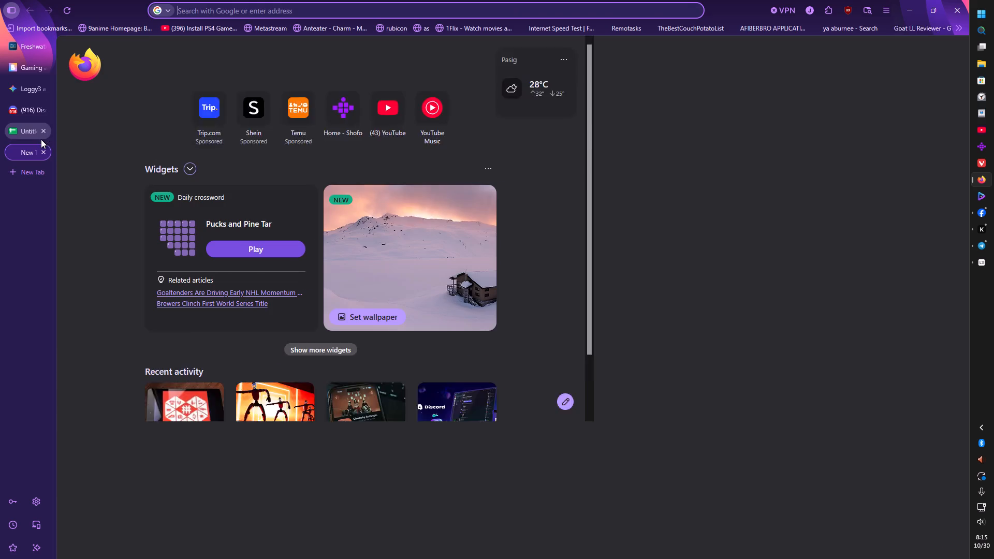
pyautogui.click(44, 152)
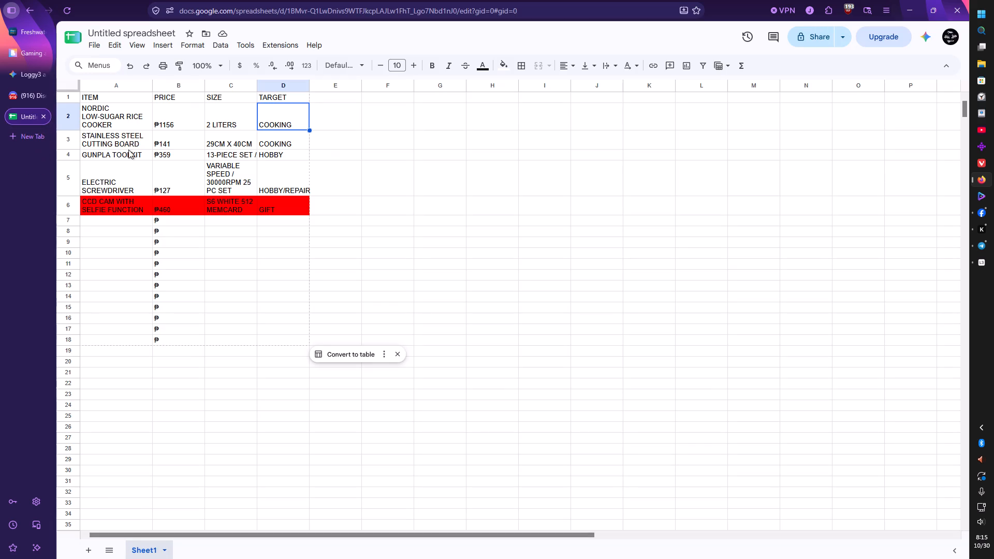
# Auto-fit the width of the TARGET column, column D, to its contents.
pyautogui.click(360, 199)
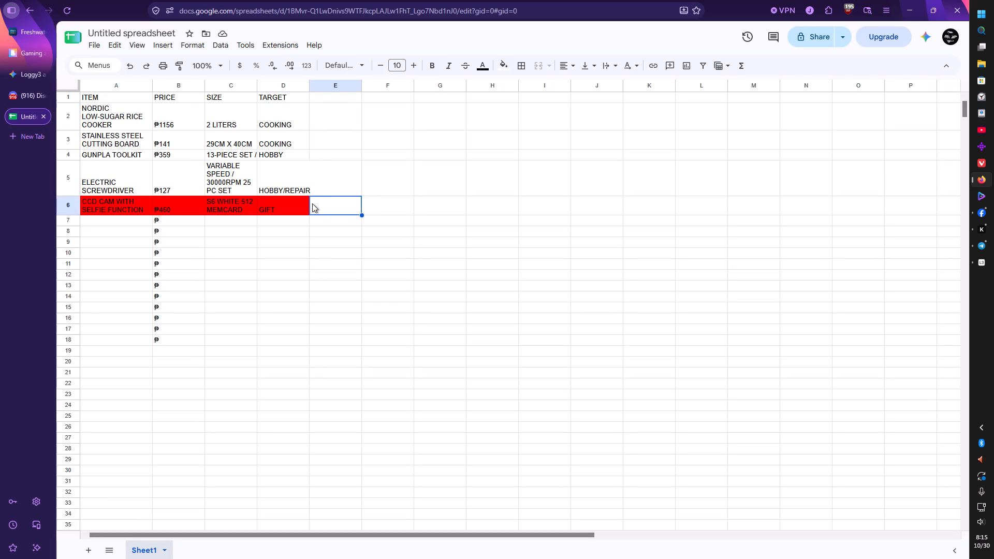
pyautogui.tripleClick(308, 86)
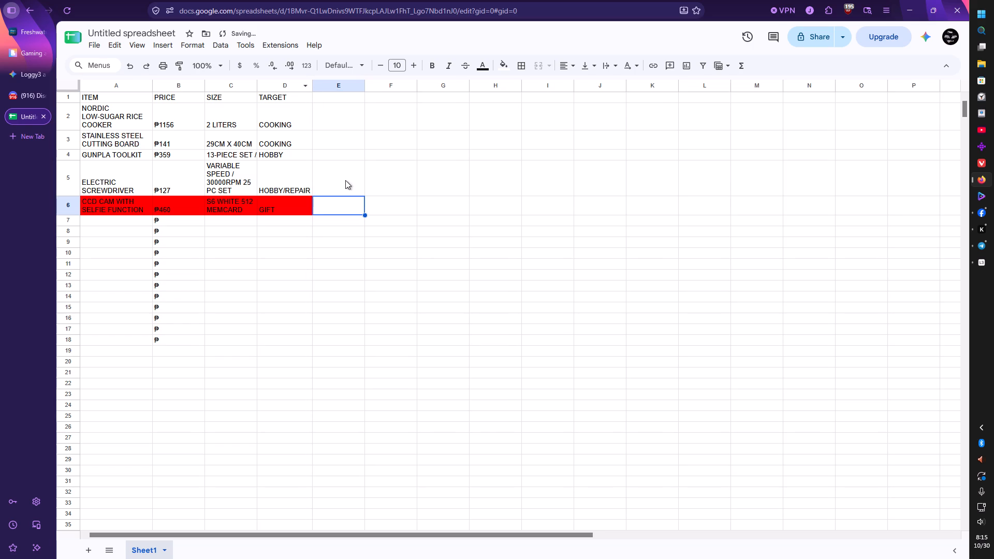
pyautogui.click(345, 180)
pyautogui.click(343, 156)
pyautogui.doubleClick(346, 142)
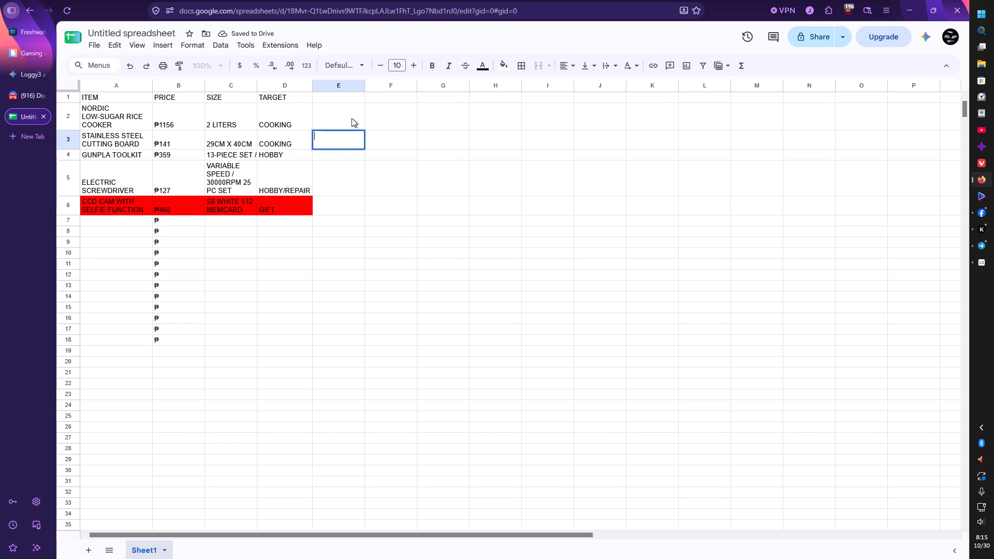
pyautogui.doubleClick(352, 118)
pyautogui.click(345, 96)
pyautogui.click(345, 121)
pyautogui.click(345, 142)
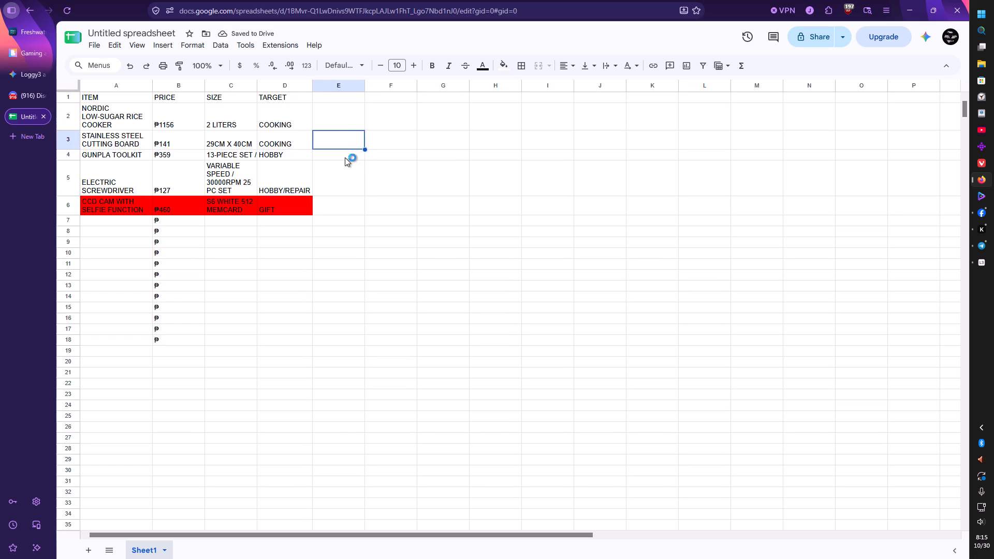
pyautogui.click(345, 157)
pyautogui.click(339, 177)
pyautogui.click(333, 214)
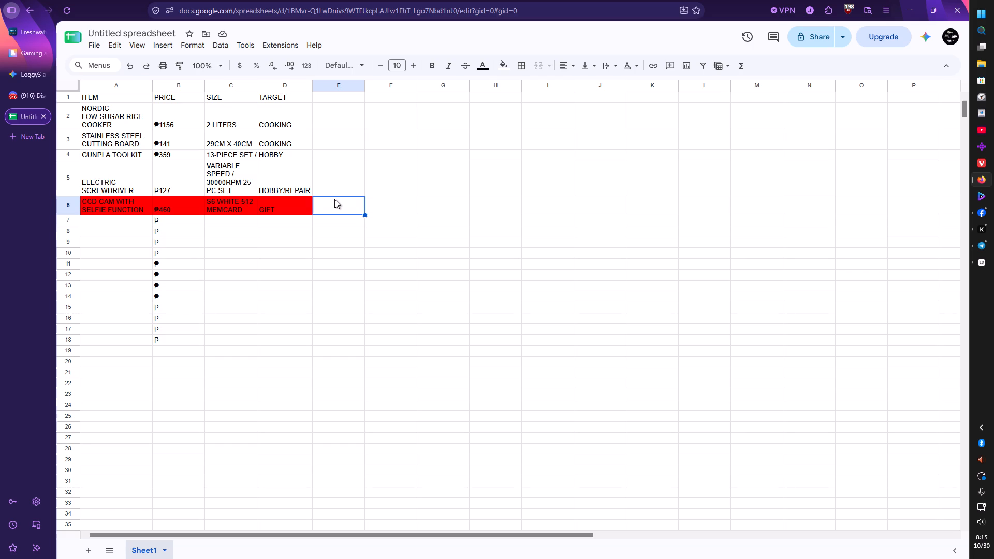
# Show the open Telegram windows, the BeeFarm chat and its mini app, to switch away from the spreadsheet.
pyautogui.click(980, 247)
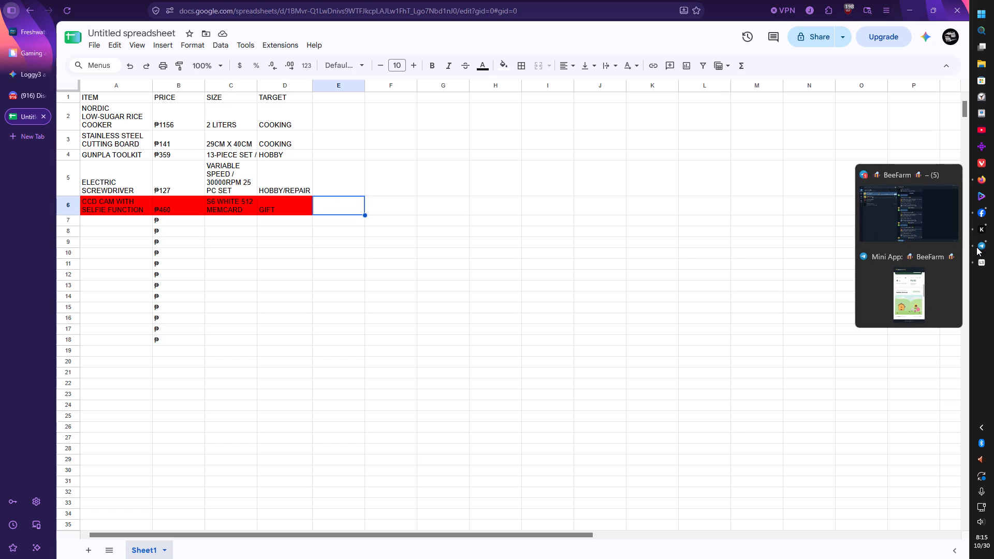
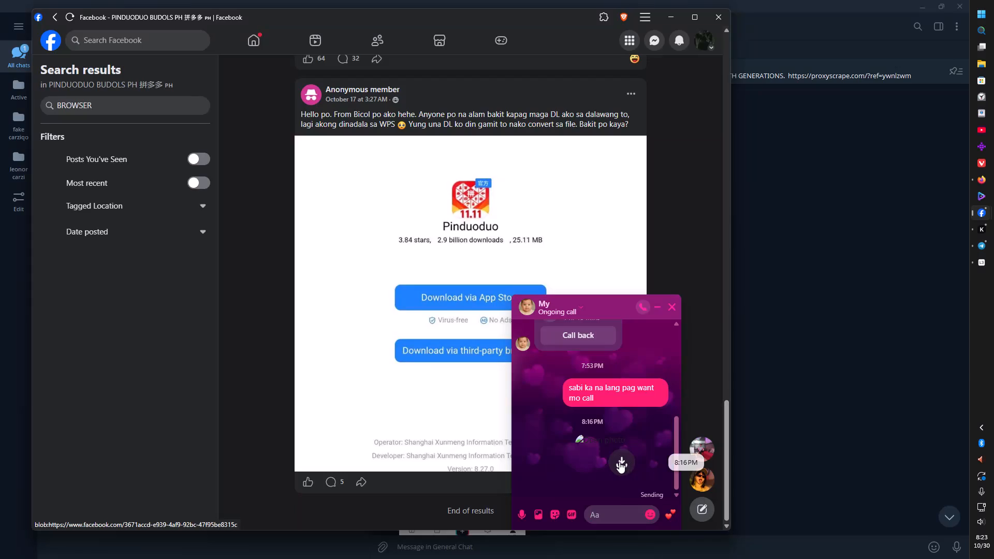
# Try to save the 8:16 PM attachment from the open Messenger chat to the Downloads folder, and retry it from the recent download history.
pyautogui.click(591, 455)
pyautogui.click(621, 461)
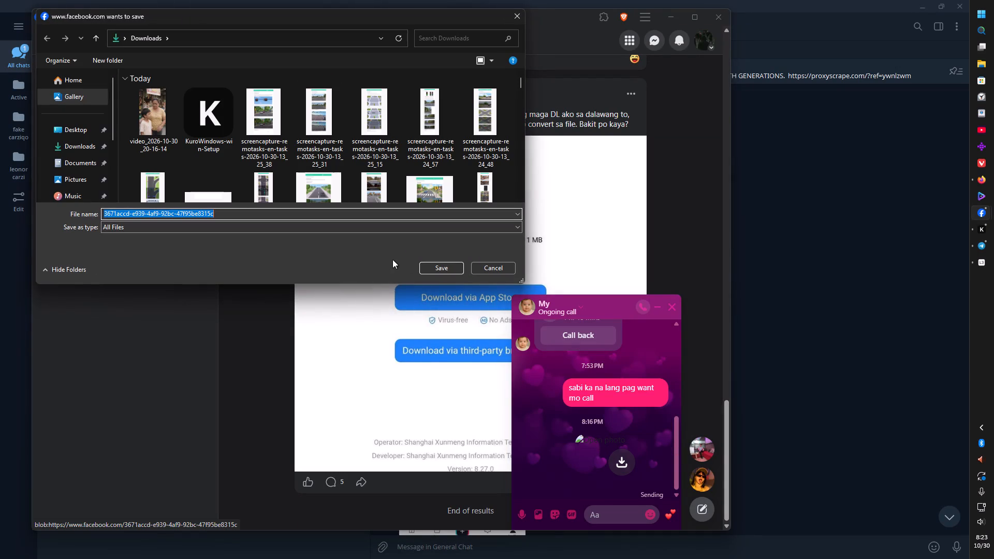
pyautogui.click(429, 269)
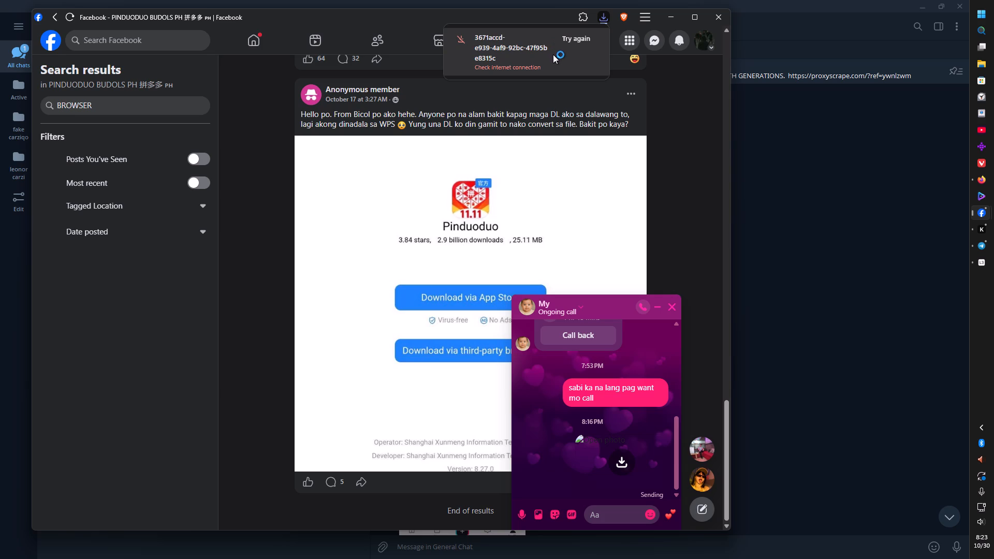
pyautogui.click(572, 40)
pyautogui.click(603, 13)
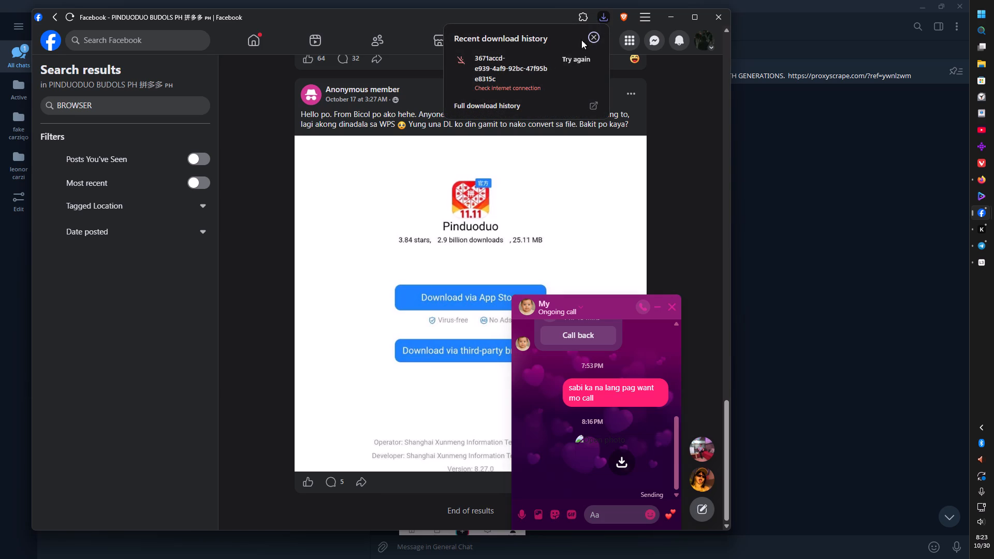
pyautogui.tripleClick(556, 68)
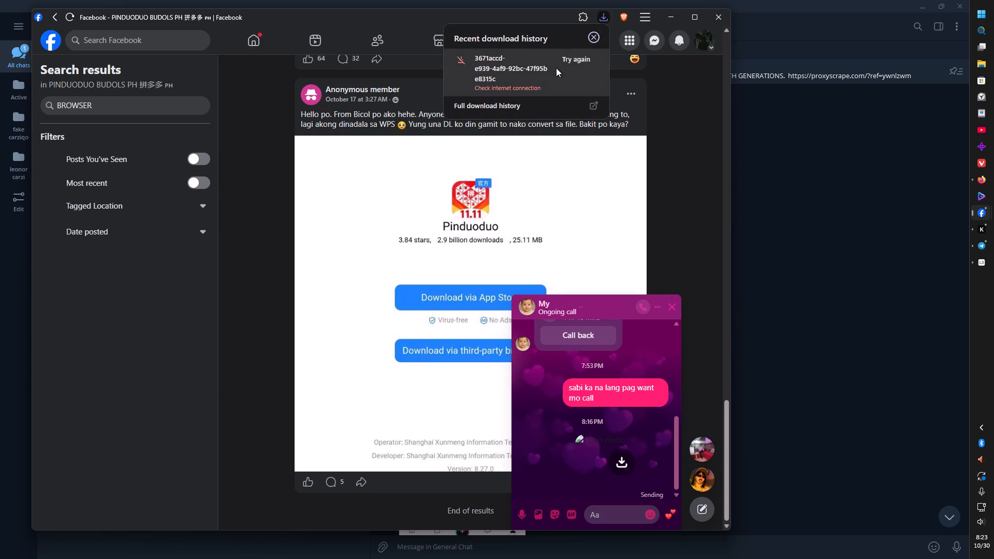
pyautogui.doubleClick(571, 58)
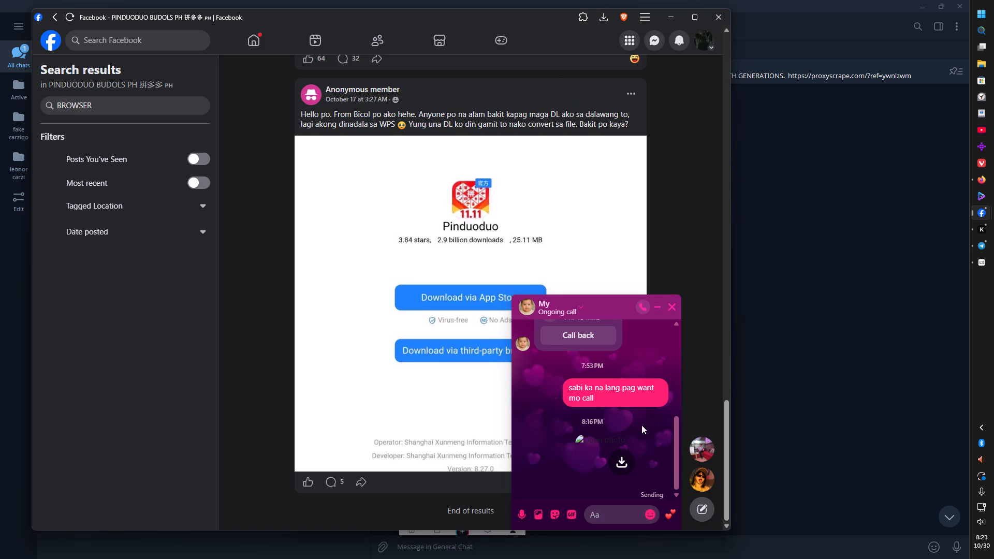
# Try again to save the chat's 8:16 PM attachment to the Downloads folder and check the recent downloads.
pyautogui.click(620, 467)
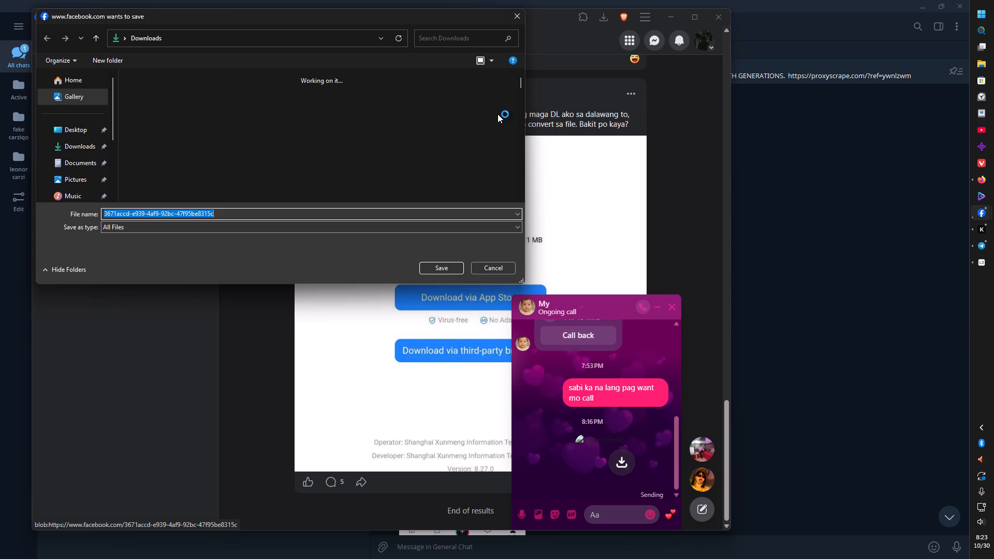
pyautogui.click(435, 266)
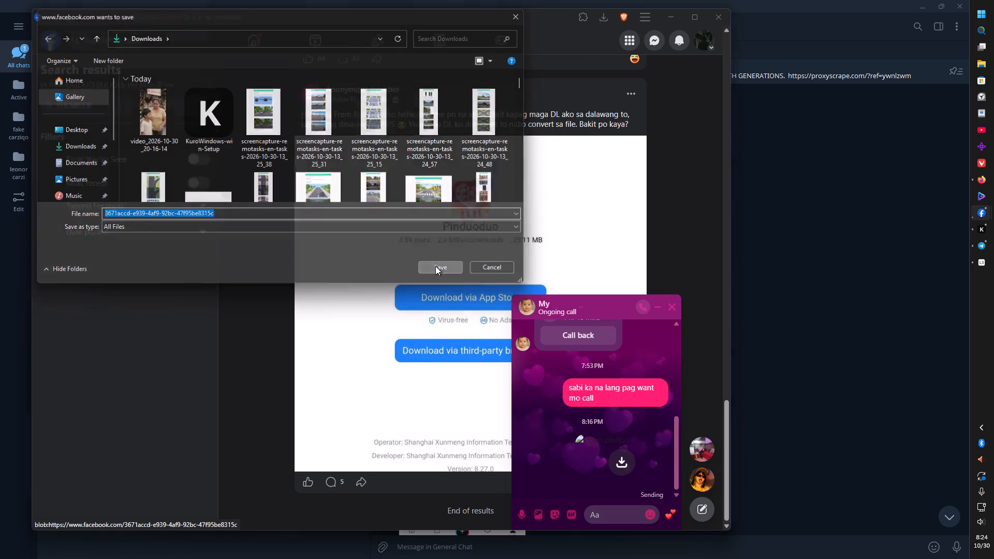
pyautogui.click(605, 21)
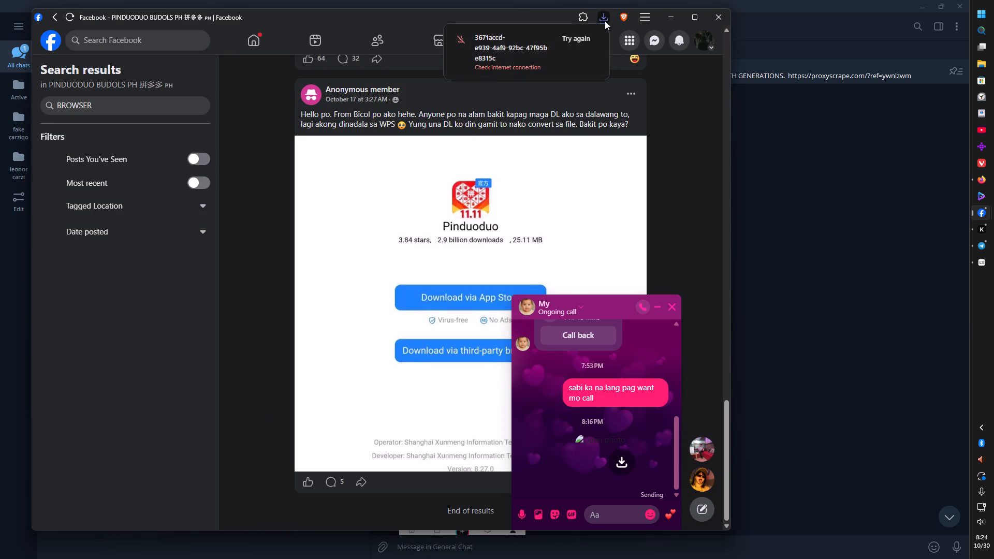
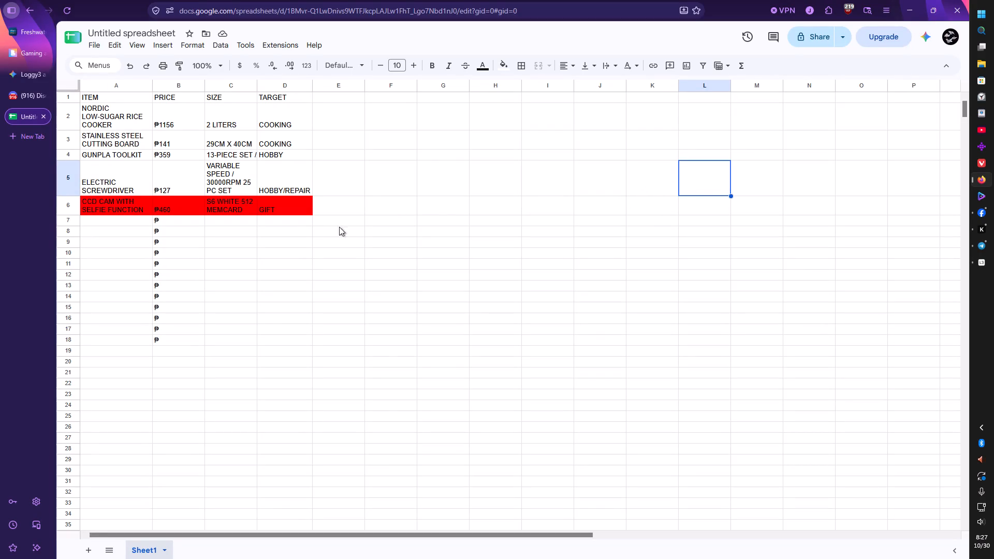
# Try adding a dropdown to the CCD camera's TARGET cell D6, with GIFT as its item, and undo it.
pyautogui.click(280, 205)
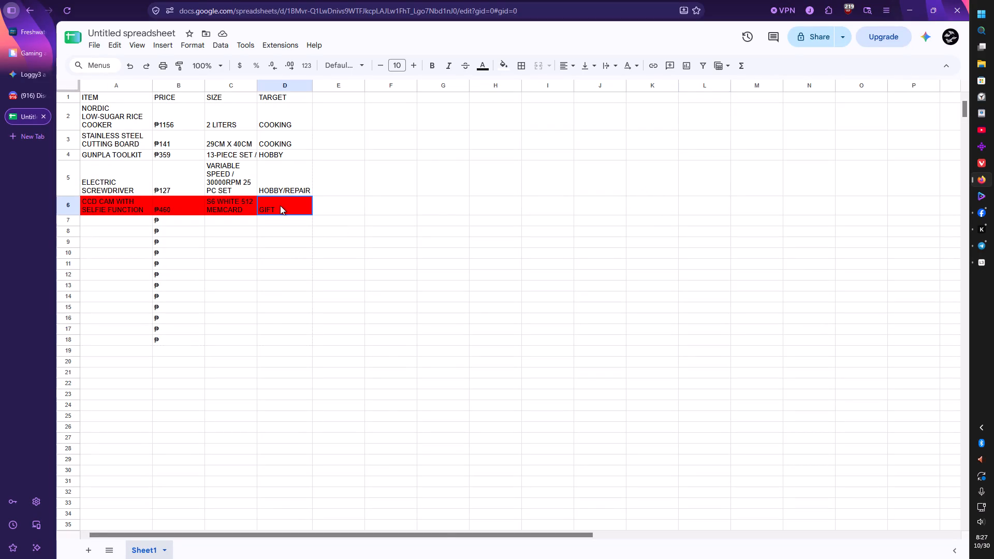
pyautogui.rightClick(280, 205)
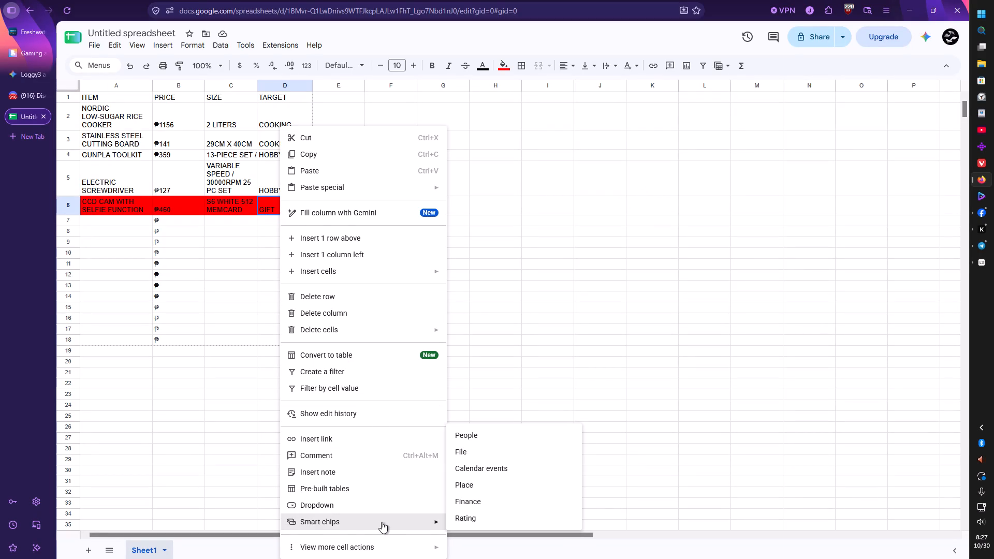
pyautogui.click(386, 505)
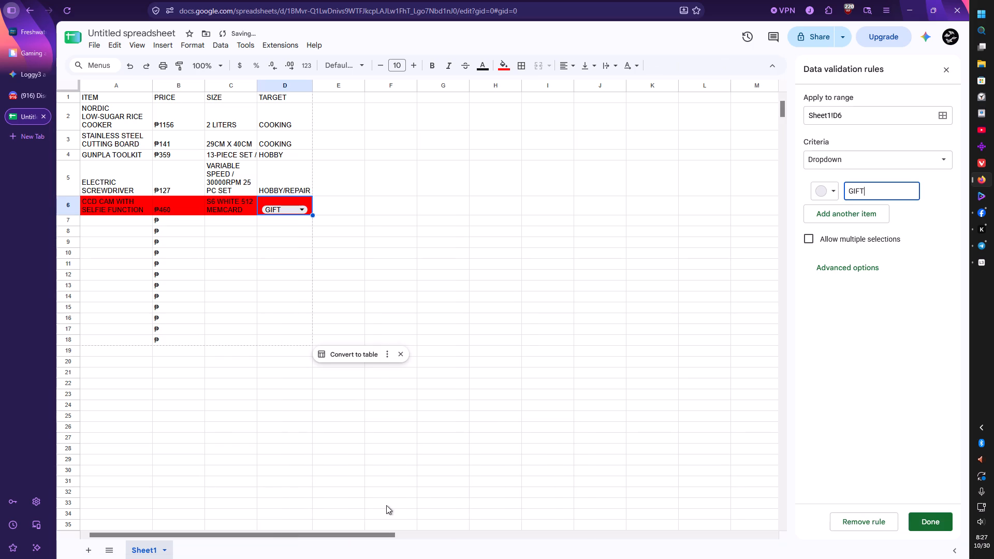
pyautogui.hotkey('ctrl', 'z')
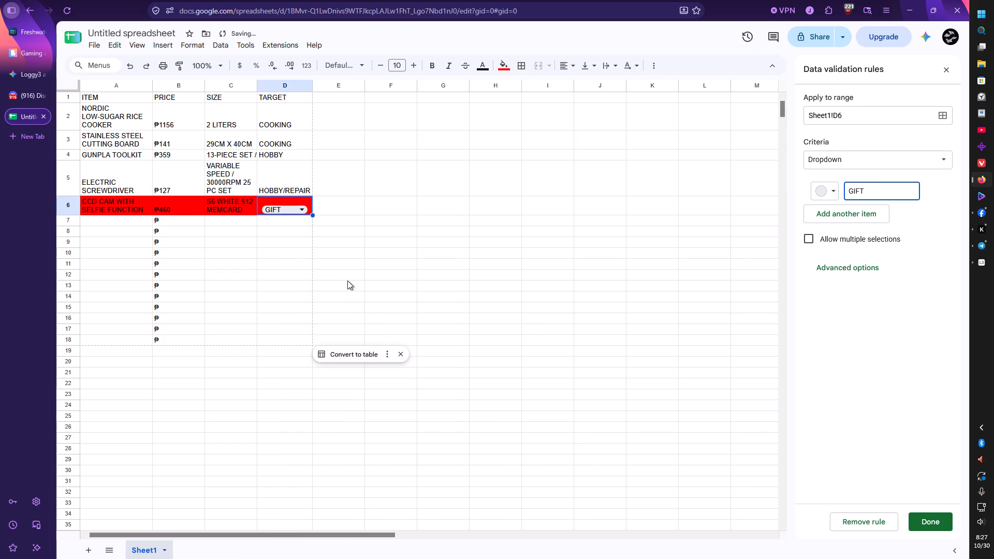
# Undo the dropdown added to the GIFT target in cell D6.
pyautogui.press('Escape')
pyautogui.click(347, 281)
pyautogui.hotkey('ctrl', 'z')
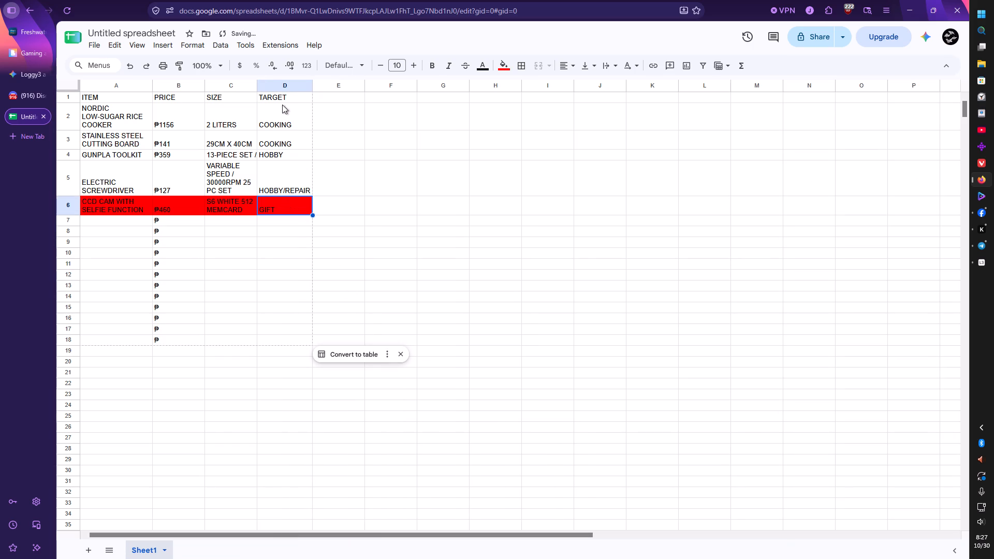
# Turn the TARGET cells D2:D6 into dropdowns with the options COOKING, GIFT, HOBBY and HOBBY/REPAIR.
pyautogui.keyDown('shift'); pyautogui.click(279, 110); pyautogui.keyUp('shift')
pyautogui.rightClick(279, 110)
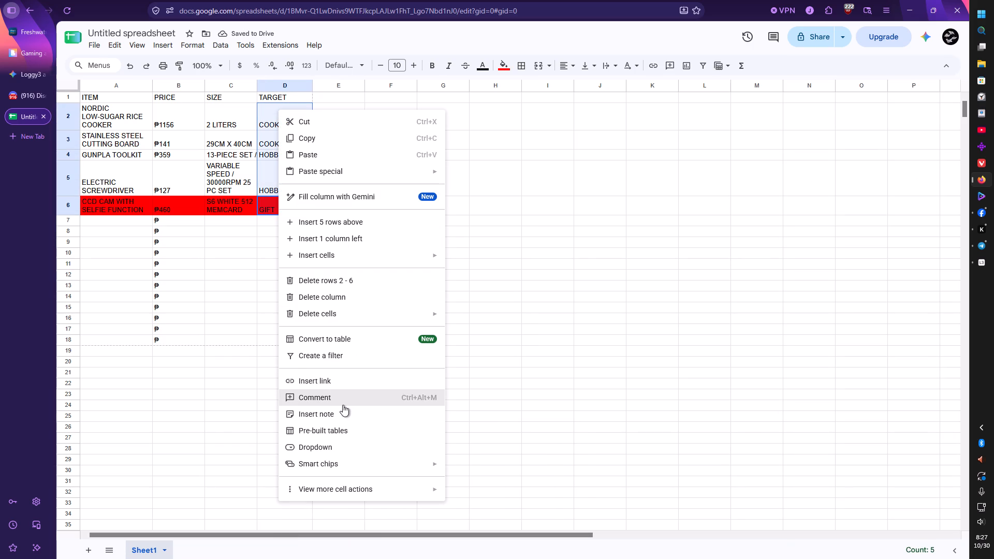
pyautogui.click(338, 444)
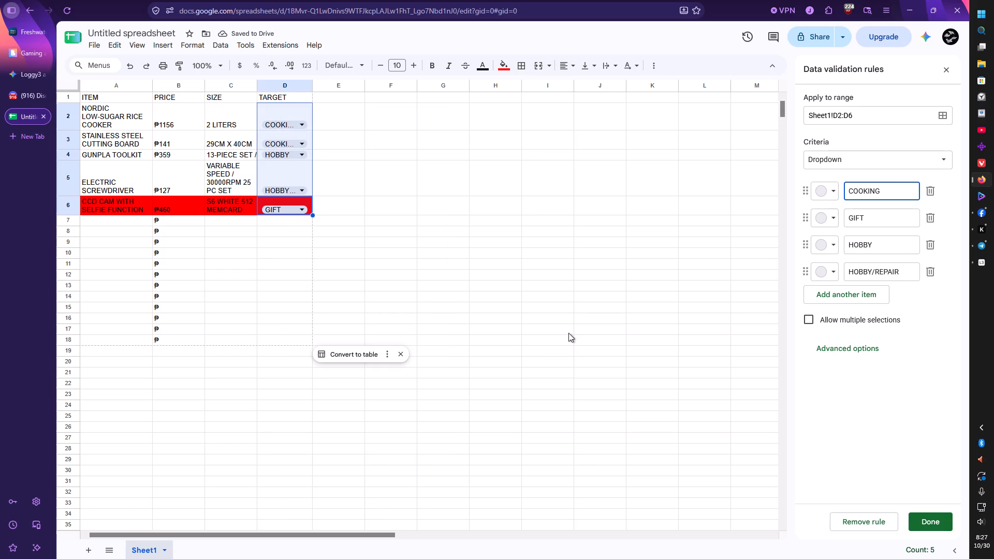
pyautogui.press('Escape')
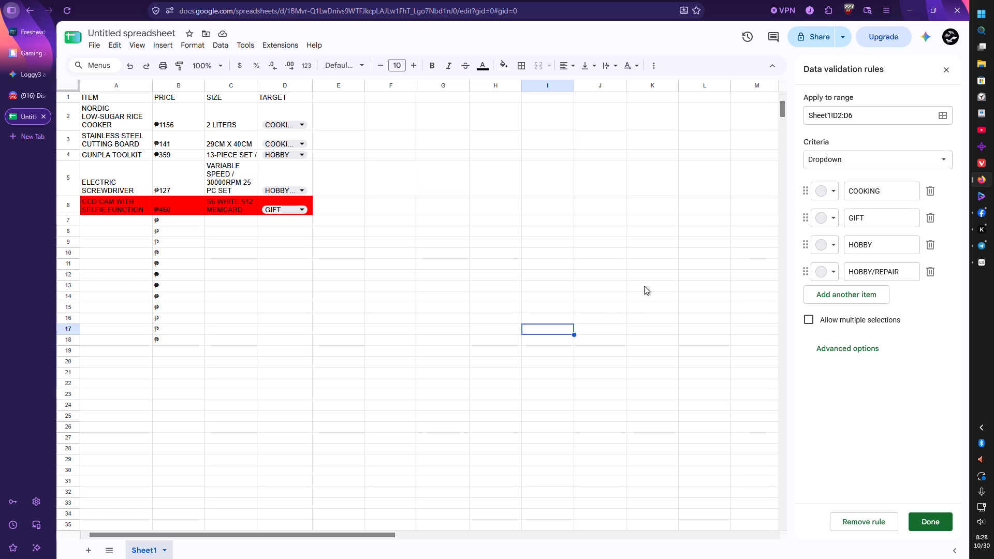
pyautogui.click(941, 72)
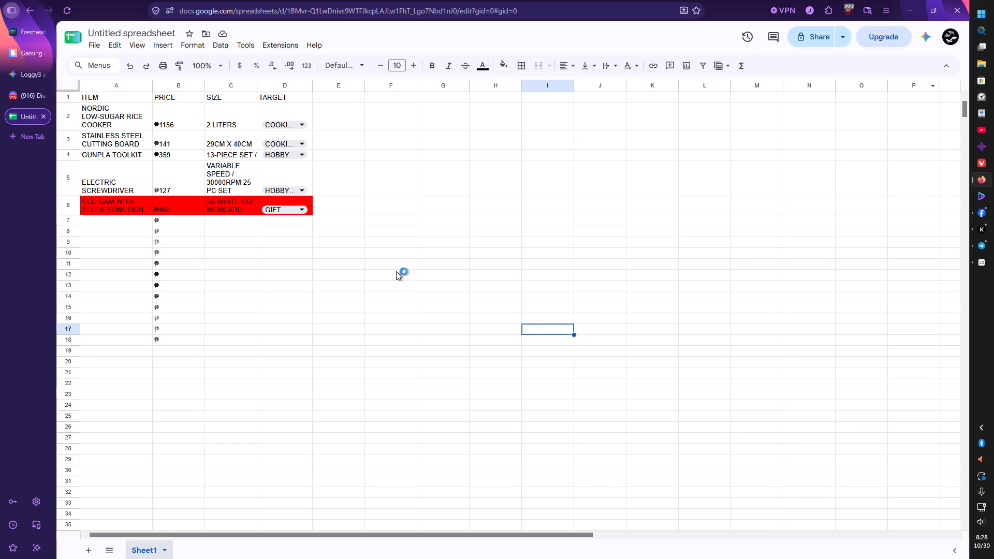
# Enter MAJIN as the next product in cell A7 of the ITEM column.
pyautogui.click(279, 222)
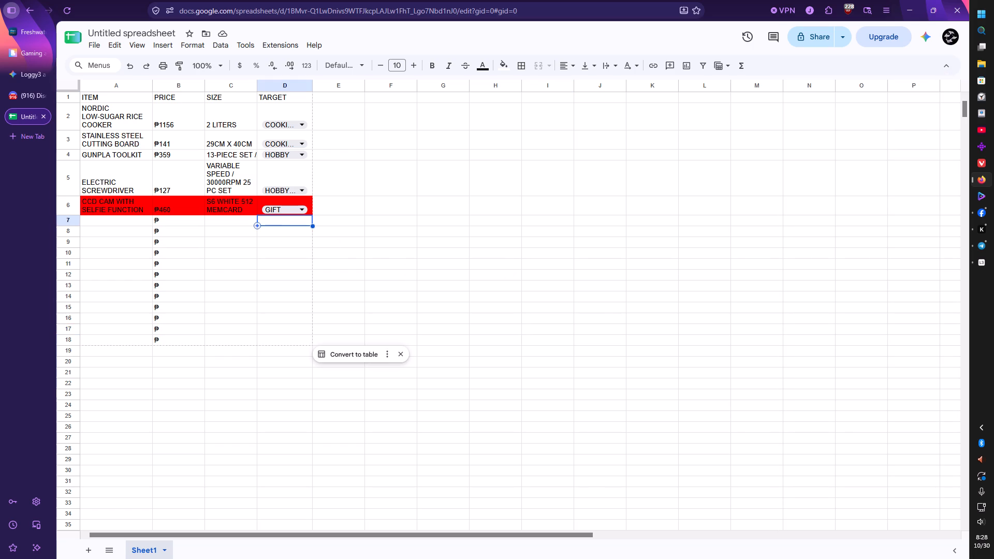
pyautogui.click(232, 224)
pyautogui.click(265, 225)
pyautogui.click(138, 223)
pyautogui.write('MAJIN')
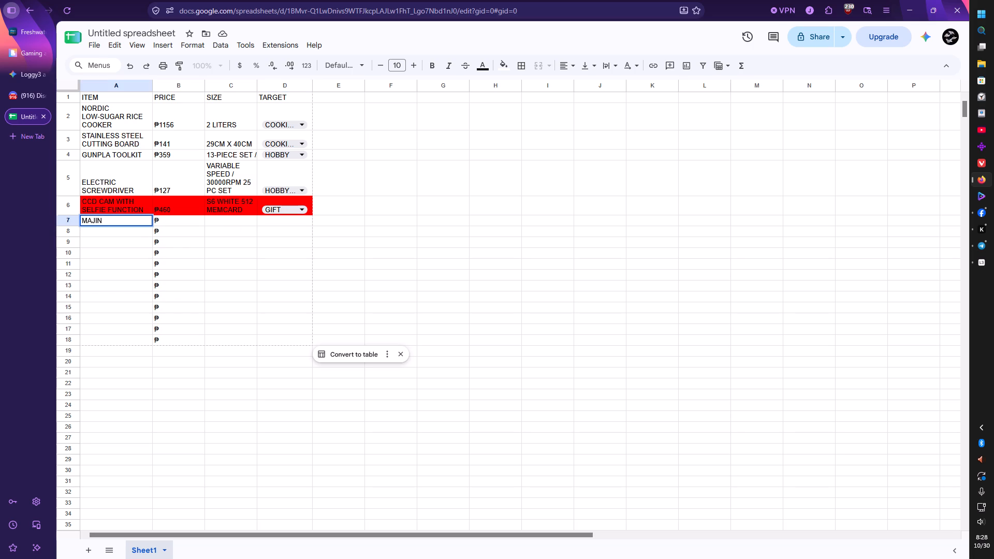
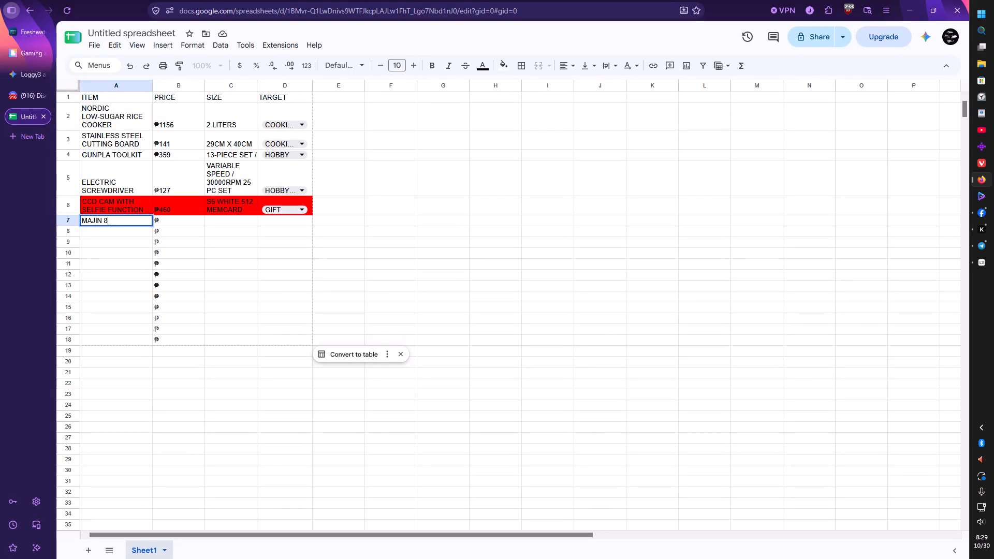
# Continue the product name in cell A7 of the ITEM column with a space after MAJIN 8.
pyautogui.press('space')
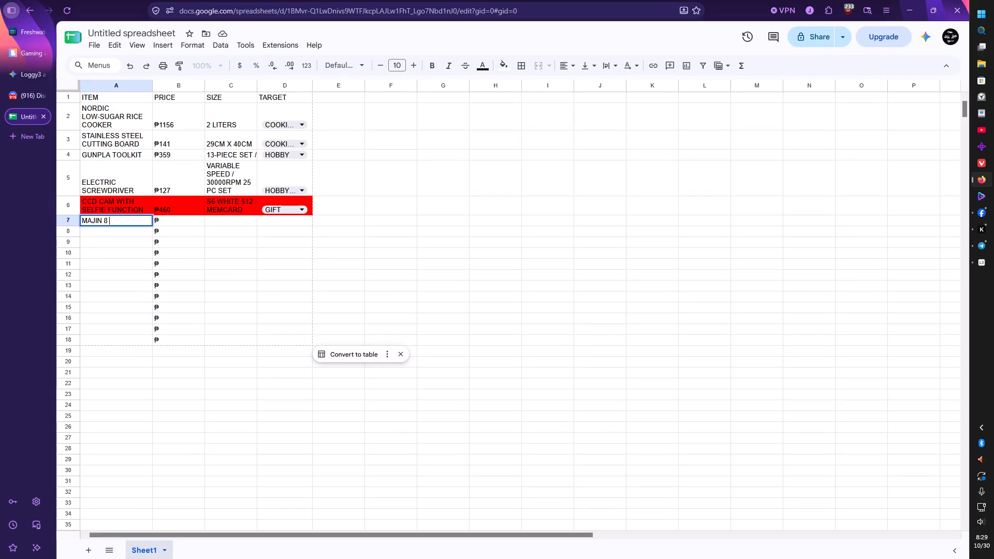
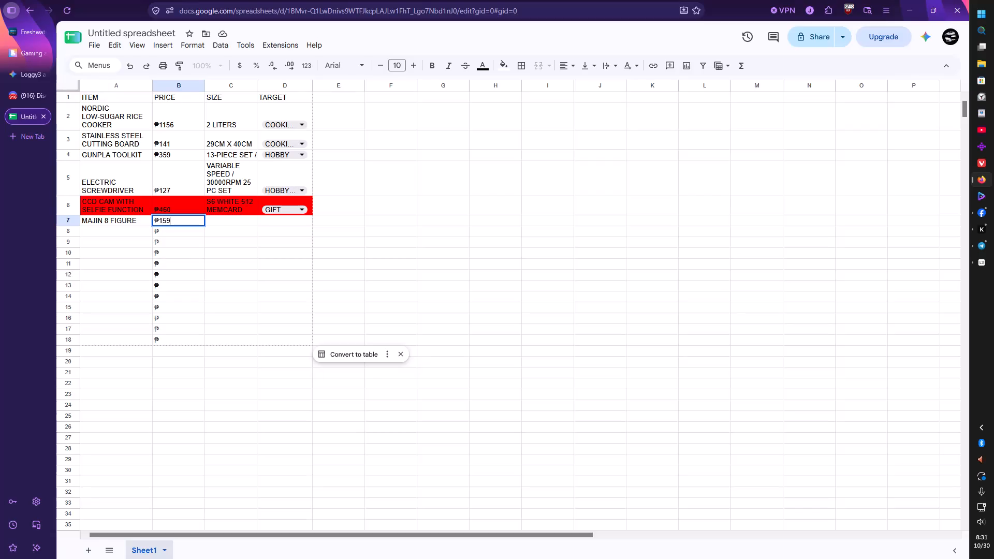
# Enter 8 PIECES as the size of the MAJIN 8 FIGURE in cell C7.
pyautogui.press('Tab')
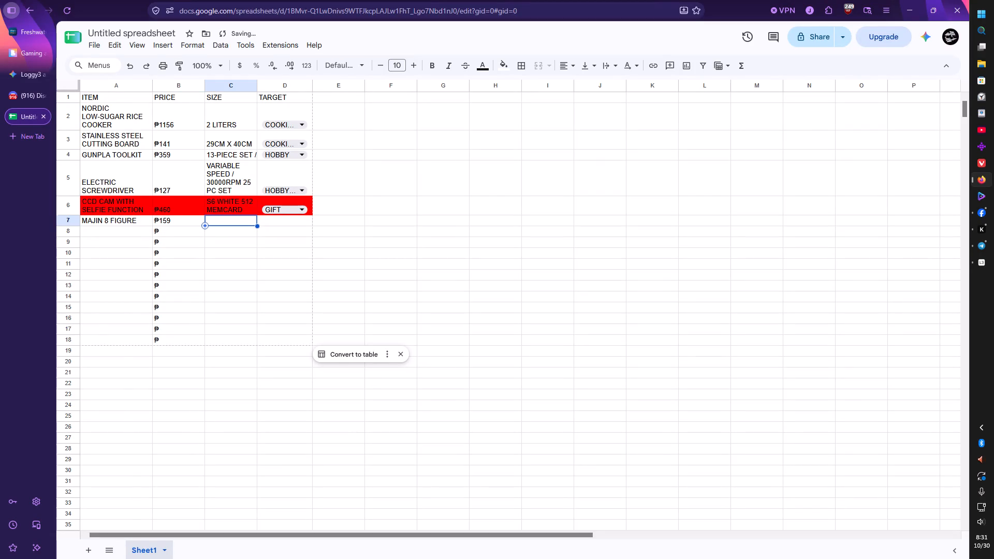
pyautogui.press('8')
pyautogui.press('space')
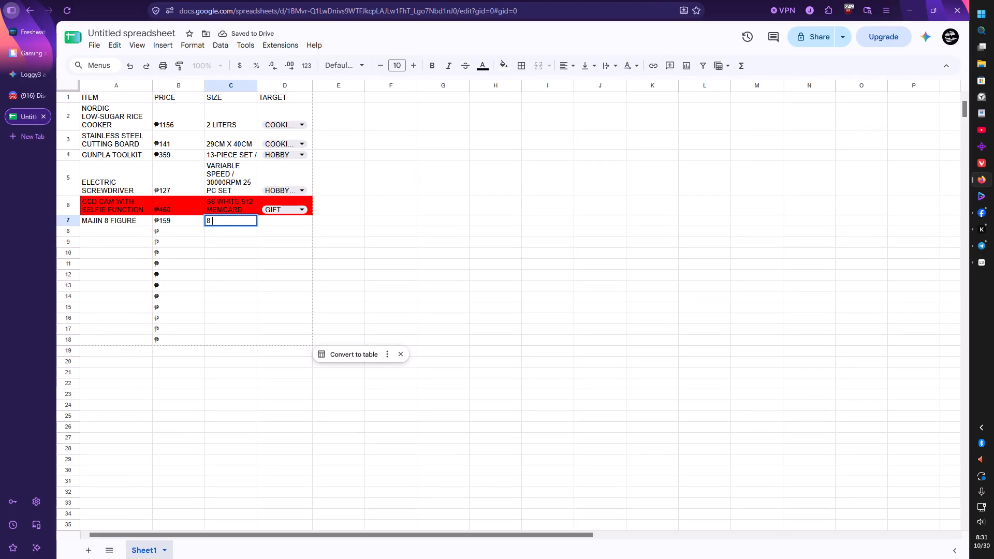
pyautogui.write('PIECS')
pyautogui.press('BackSpace')
pyautogui.write('ES')
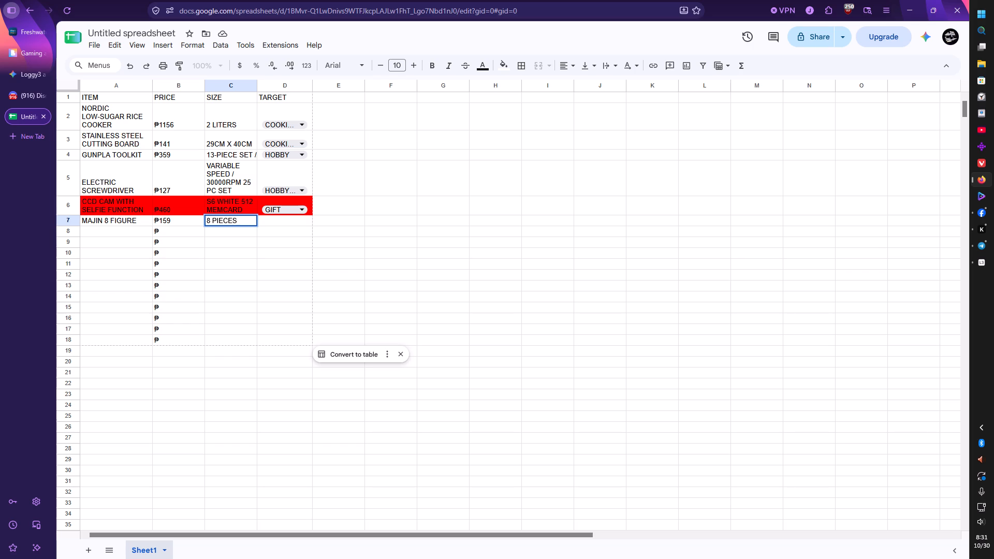
pyautogui.press('Tab')
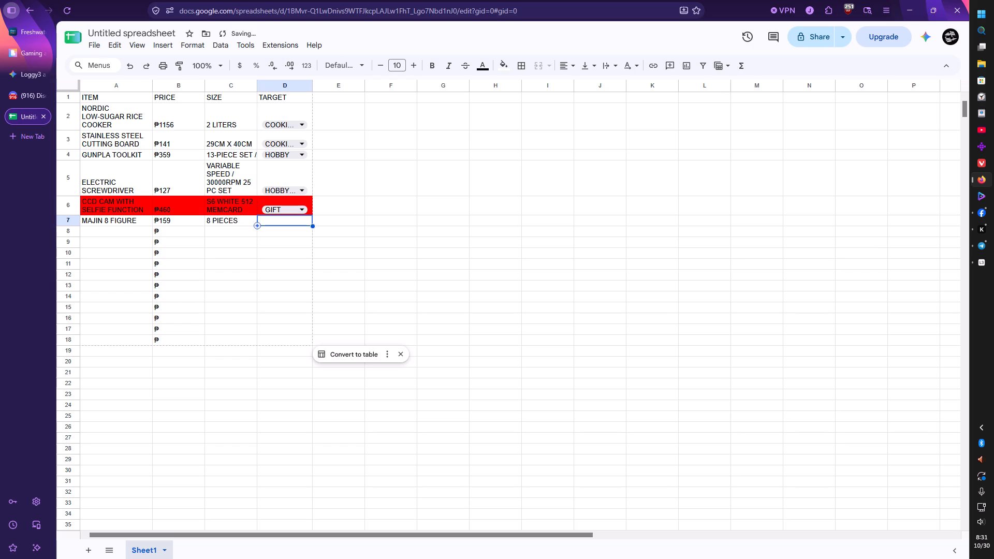
# Copy the HOBBY/REPAIR dropdown from the electric screwdriver's target cell D5 into D7 for the MAJIN 8 FIGURE.
pyautogui.doubleClick(286, 173)
pyautogui.hotkey('ctrl', 'c')
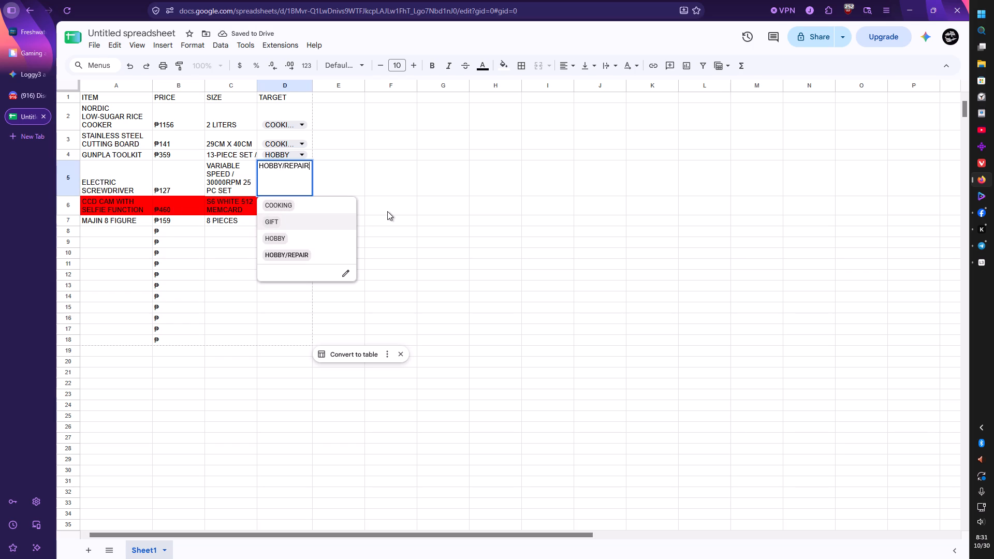
pyautogui.hotkey('ctrl', 'a')
pyautogui.hotkey('ctrl', 'c')
pyautogui.click(354, 181)
pyautogui.click(304, 179)
pyautogui.hotkey('ctrl', 'c')
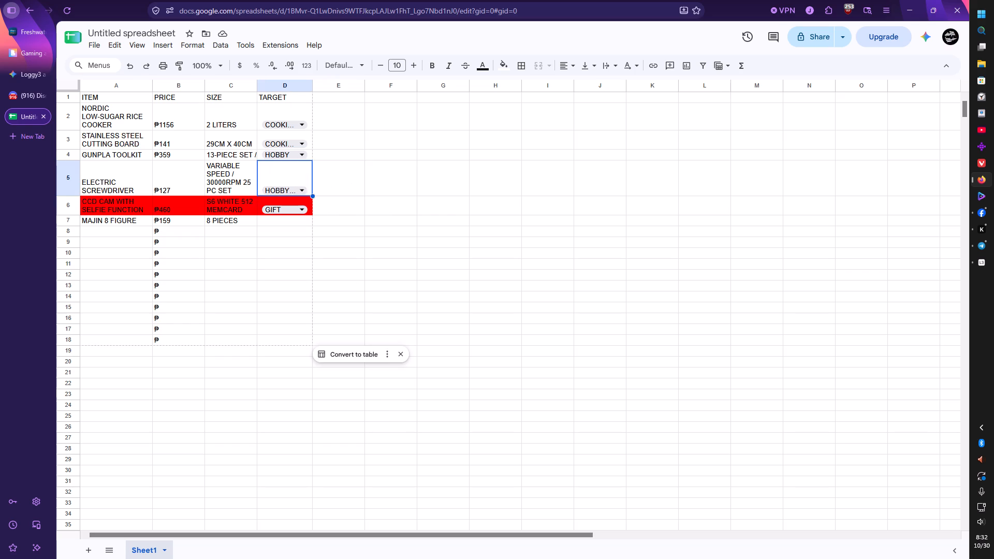
pyautogui.click(284, 220)
pyautogui.hotkey('ctrl', 'v')
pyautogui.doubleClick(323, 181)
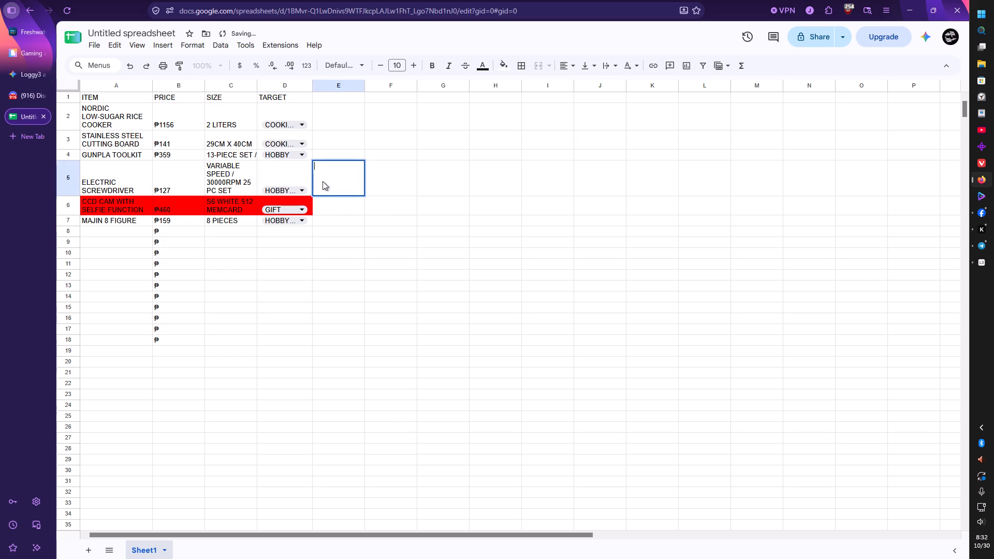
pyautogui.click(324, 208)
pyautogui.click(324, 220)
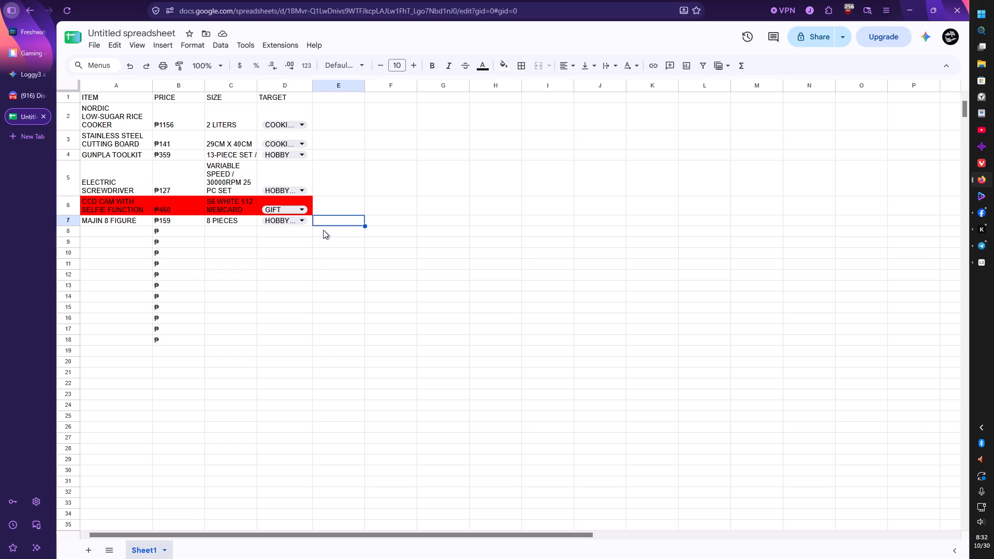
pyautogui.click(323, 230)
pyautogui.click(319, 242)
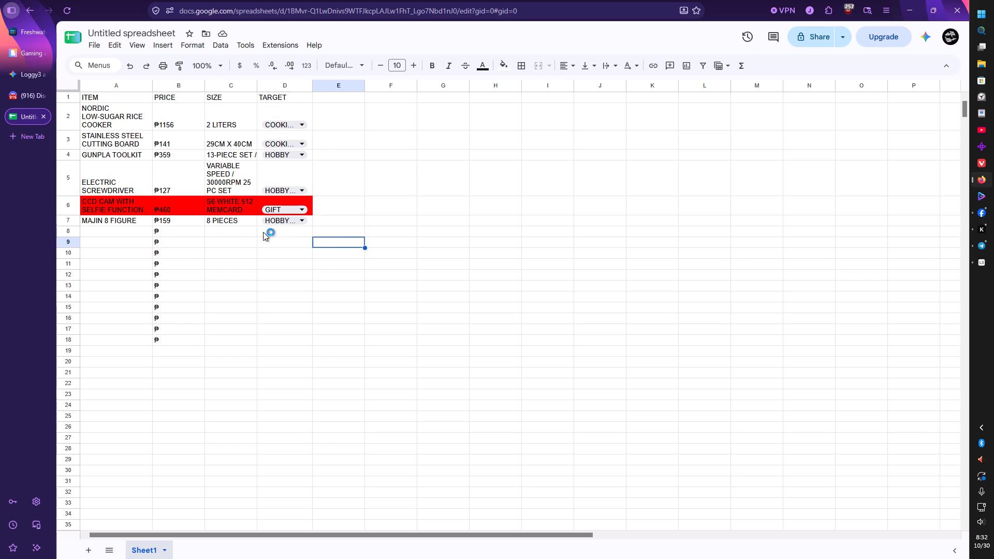
# Add FAN CLEANING BRUSH as the item in A8 with a price of ₱25 in B8.
pyautogui.click(131, 230)
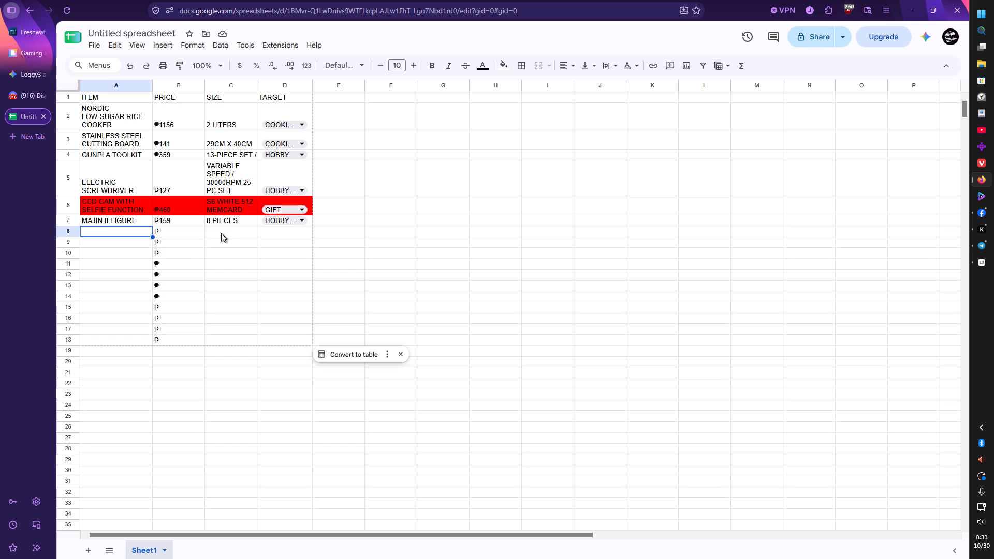
pyautogui.write('FAN CLEAN8')
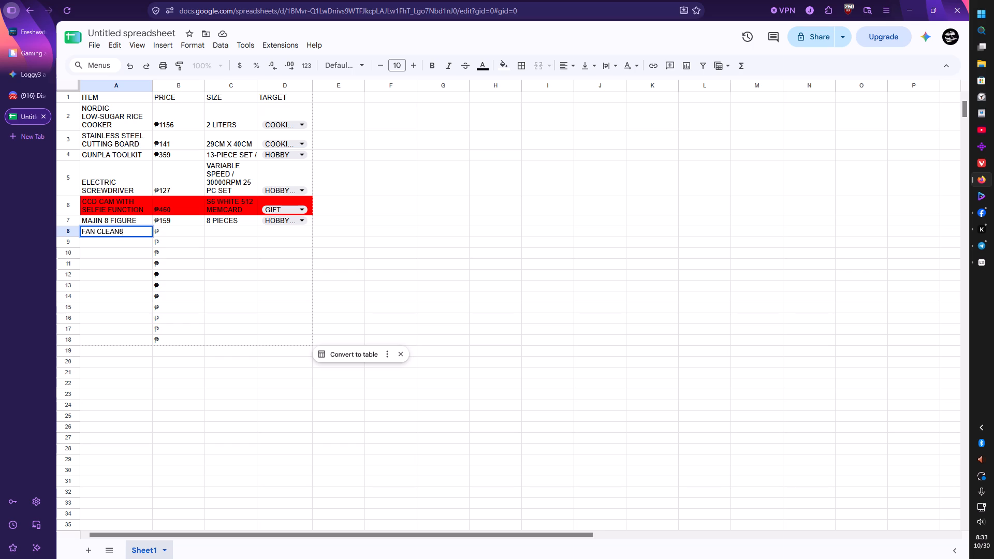
pyautogui.press('BackSpace')
pyautogui.write('ING BVV')
pyautogui.press('BackSpace')
pyautogui.press('BackSpace')
pyautogui.write('RUSH')
pyautogui.press('Tab')
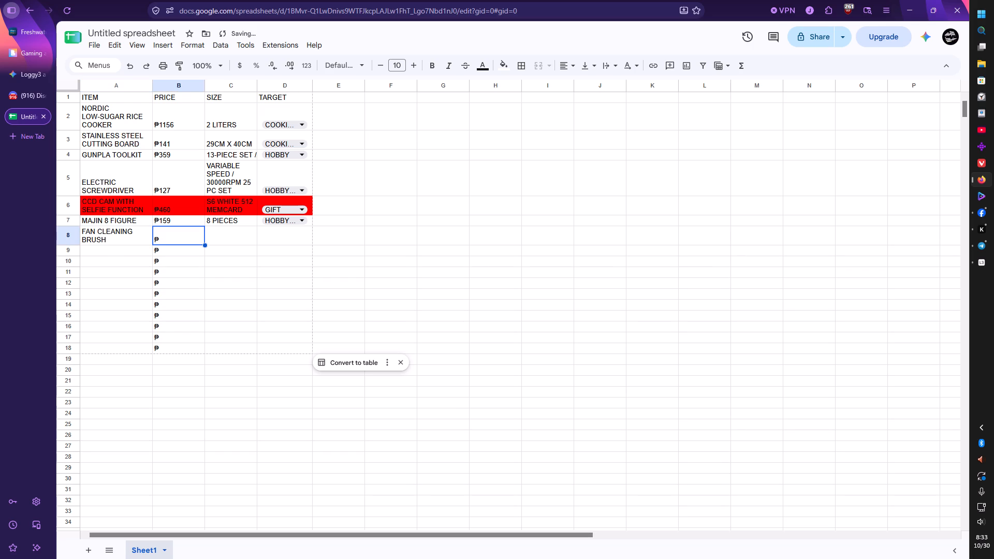
pyautogui.press('Return')
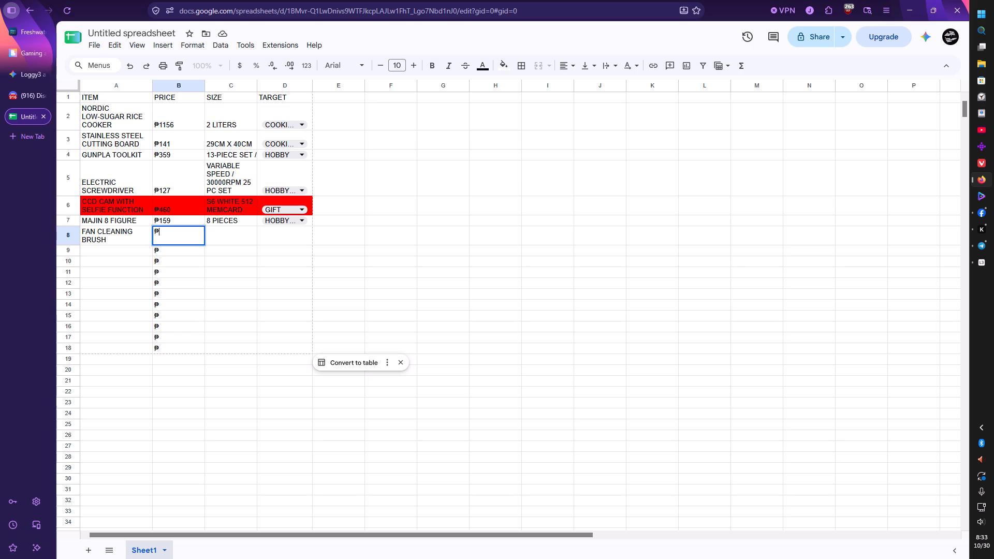
pyautogui.write('25')
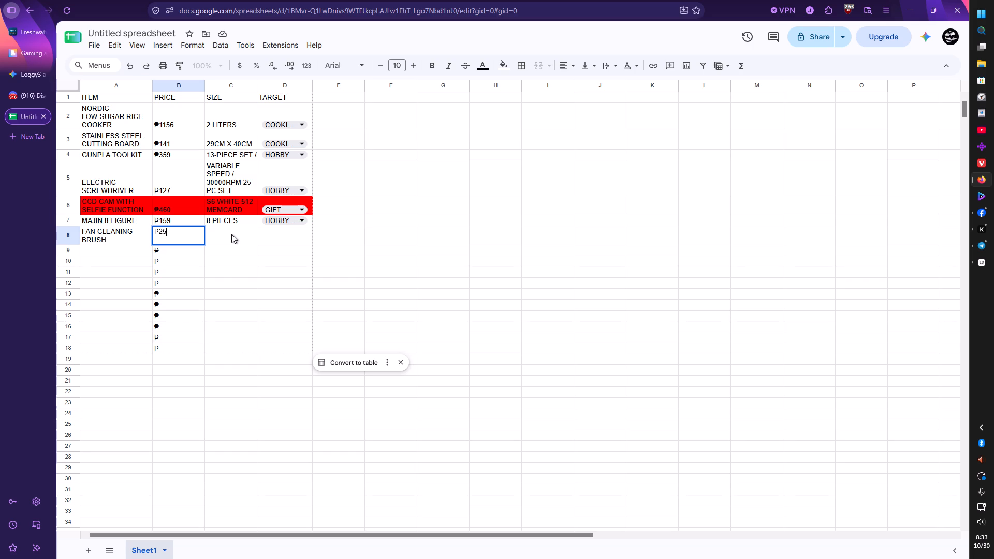
# Enter BRUSH in the SIZE column for the fan cleaning brush in cell C8.
pyautogui.click(231, 234)
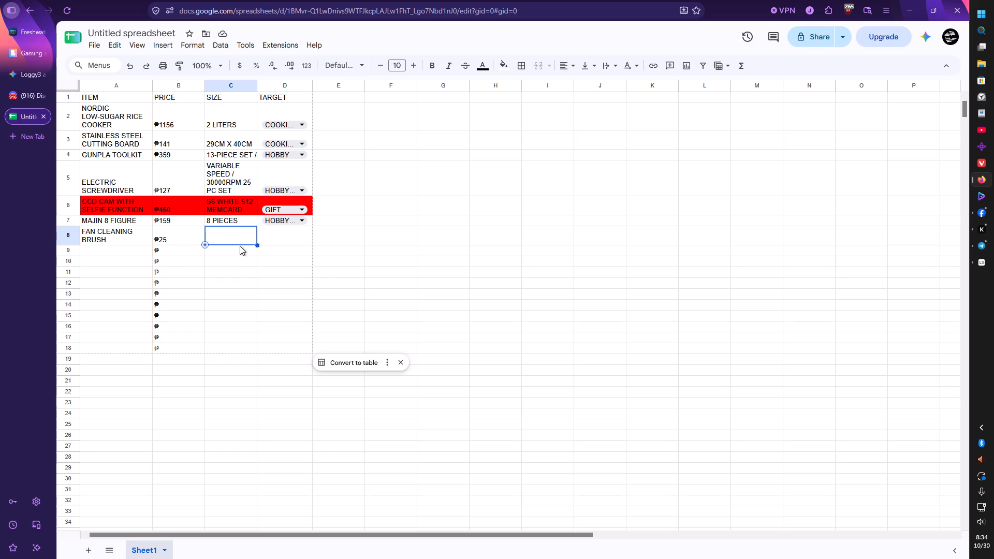
pyautogui.press('b')
pyautogui.write('RS')
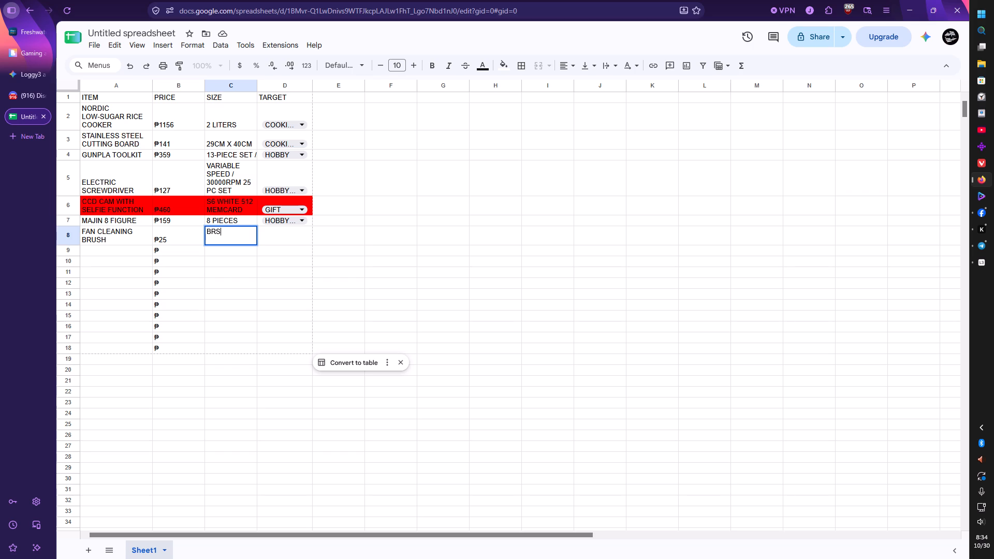
pyautogui.press('BackSpace')
pyautogui.write('USH')
pyautogui.press('space')
pyautogui.press('BackSpace')
pyautogui.press('Tab')
pyautogui.press('Tab')
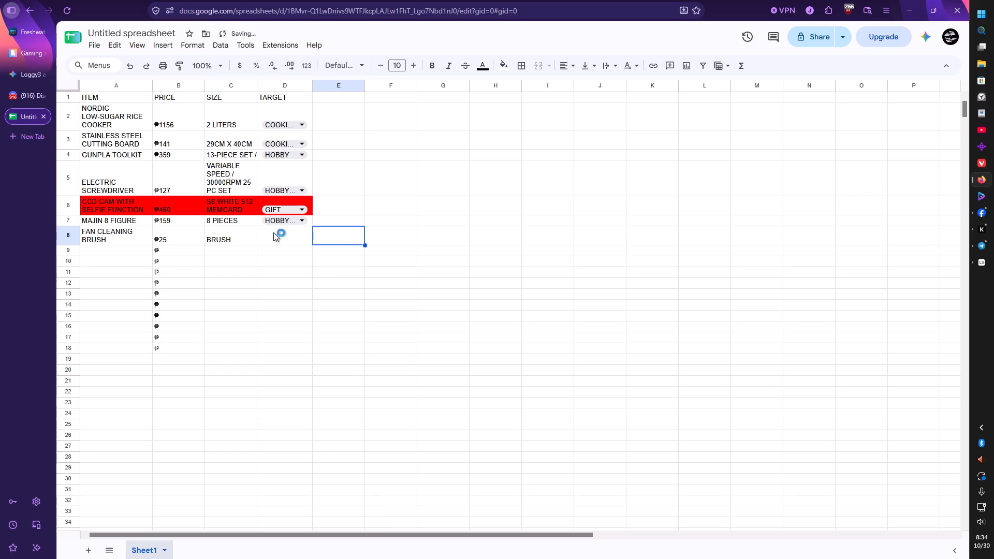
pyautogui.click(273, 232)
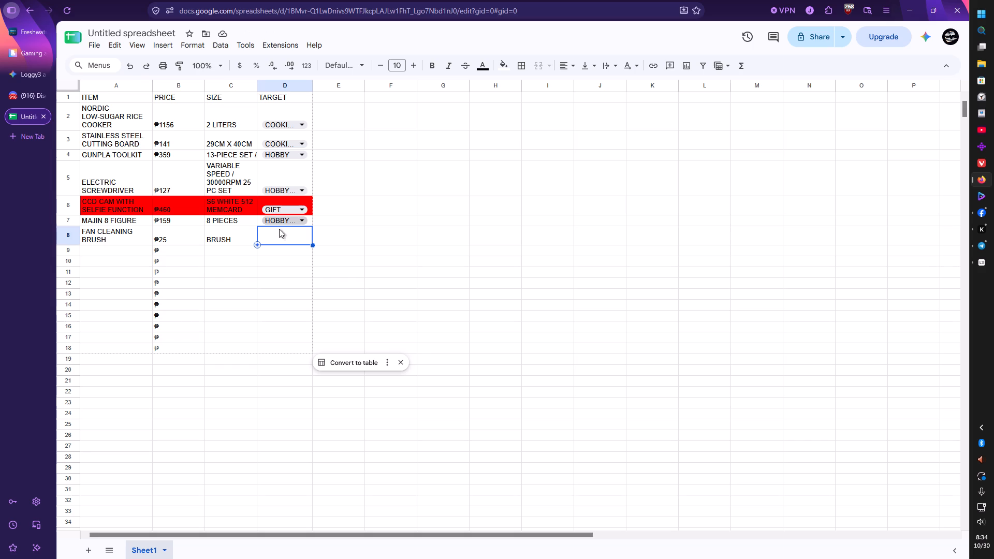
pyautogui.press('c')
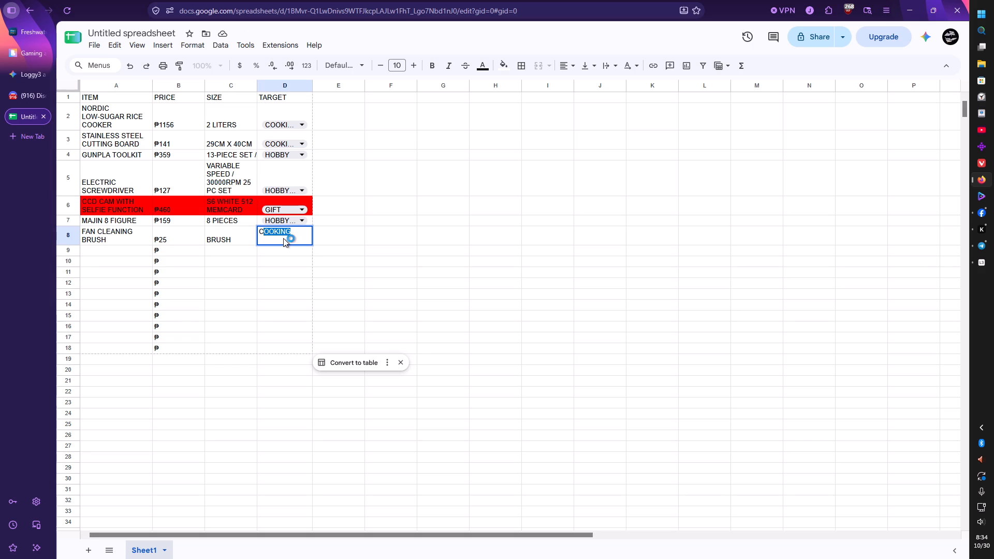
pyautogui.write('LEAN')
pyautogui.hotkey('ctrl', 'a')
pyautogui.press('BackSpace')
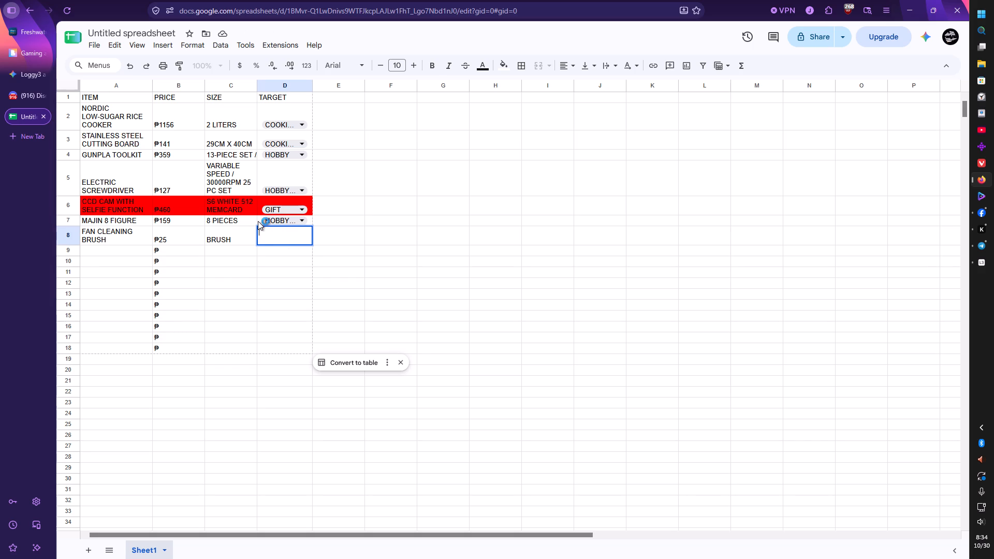
# Copy the HOBBY/REPAIR dropdown from the MAJIN 8 FIGURE's target cell D7 into D8.
pyautogui.click(258, 221)
pyautogui.hotkey('ctrl', 'c')
pyautogui.click(266, 232)
pyautogui.hotkey('ctrl', 'v')
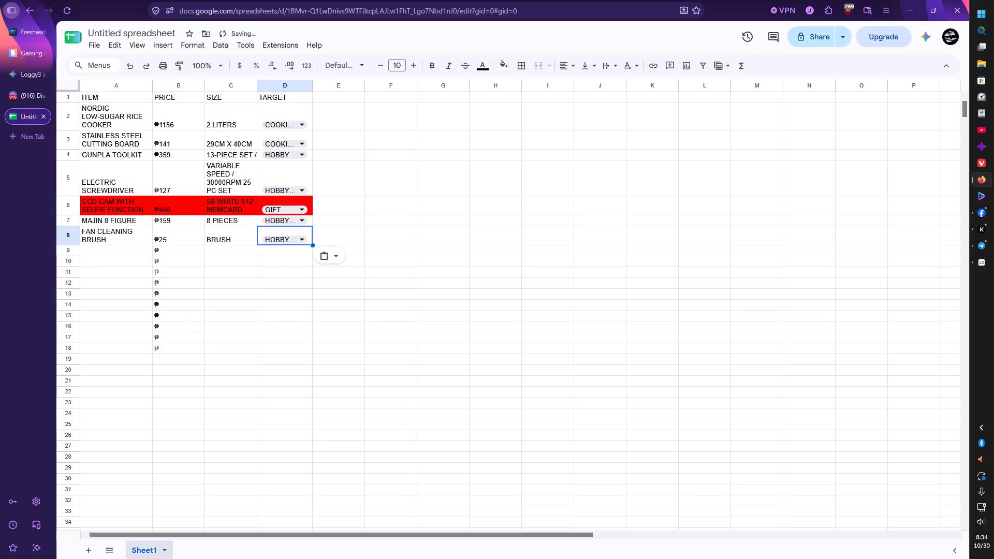
pyautogui.click(279, 240)
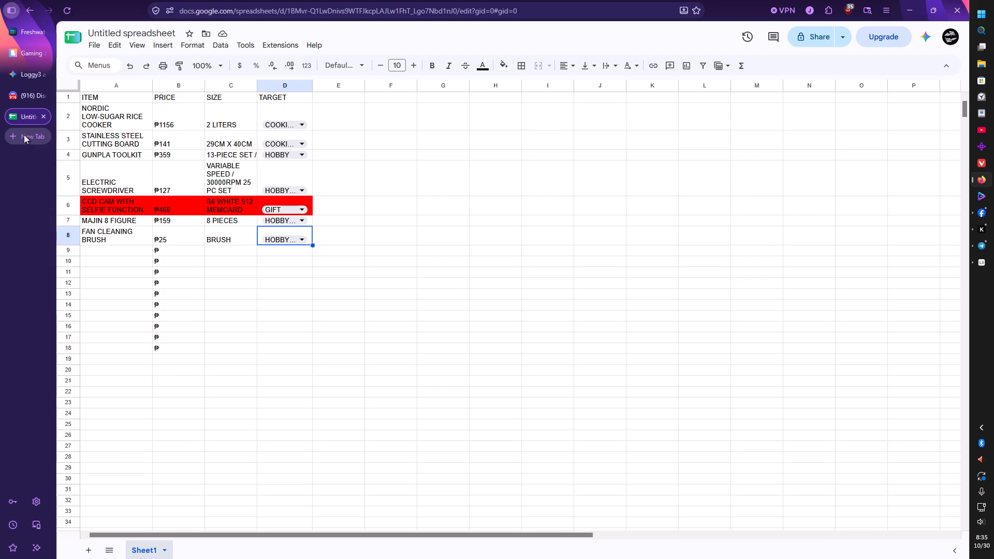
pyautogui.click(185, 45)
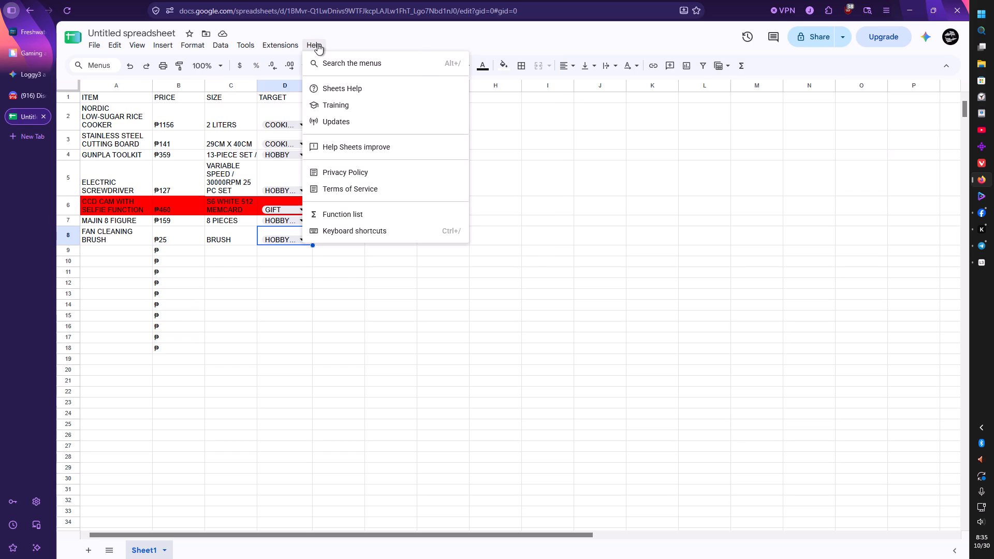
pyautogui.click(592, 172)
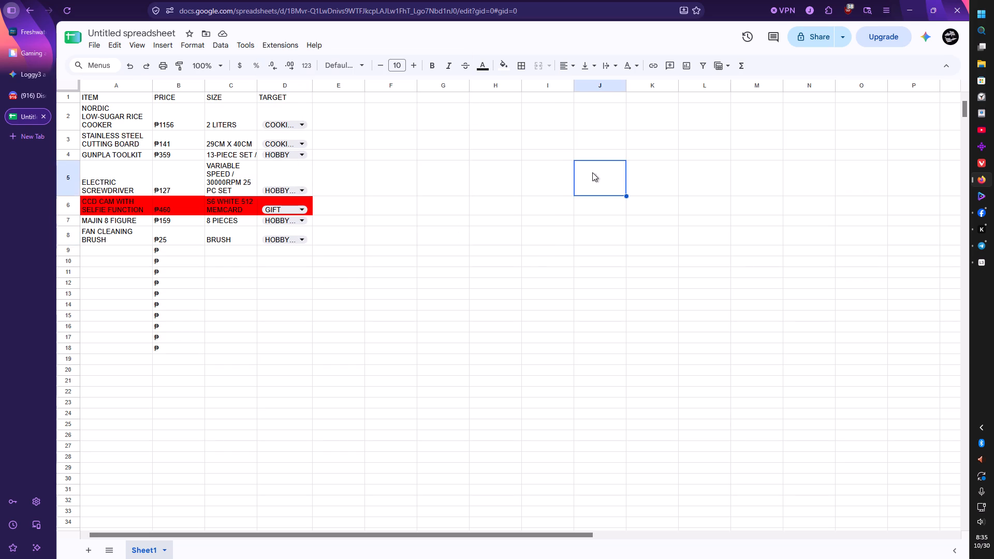
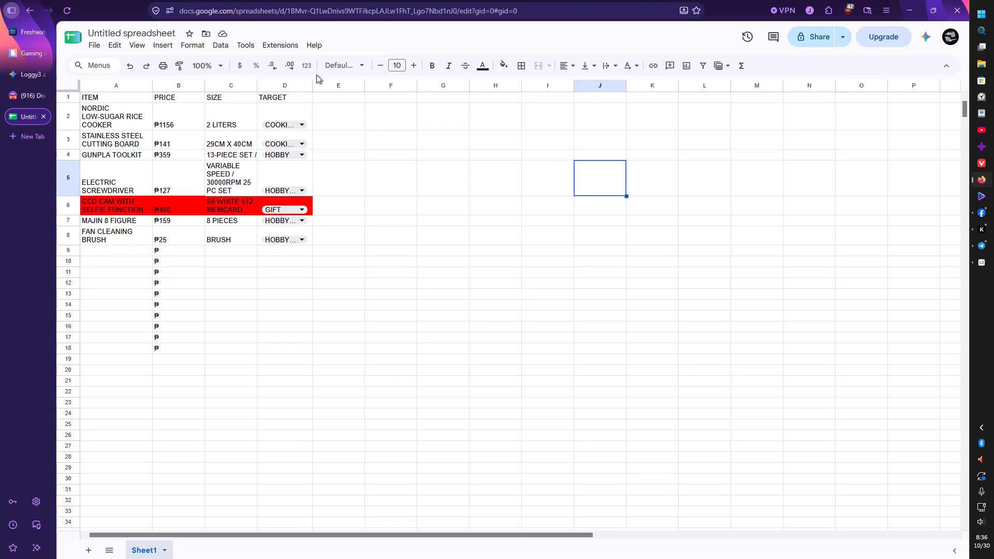
# Fit the TARGET column's width to its contents.
pyautogui.click(313, 81)
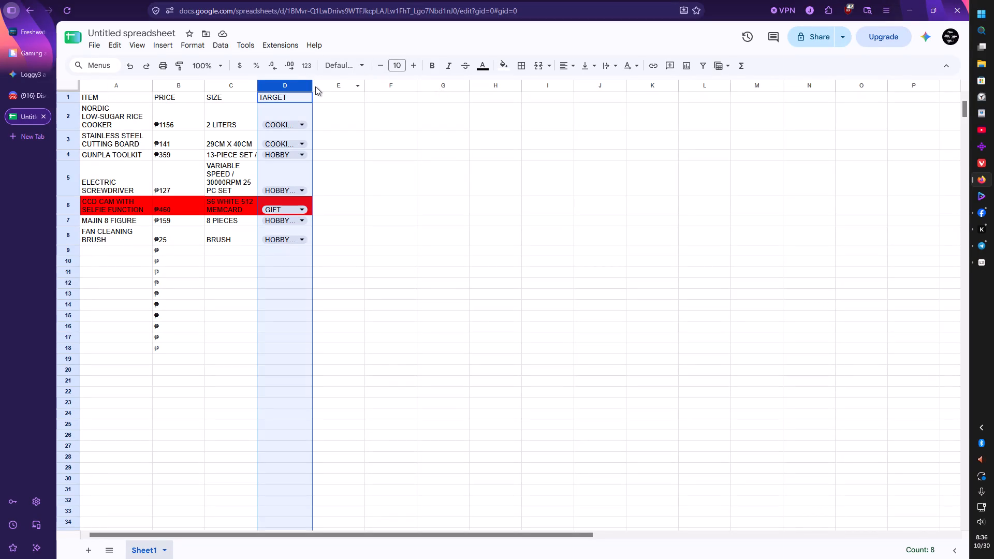
pyautogui.doubleClick(312, 85)
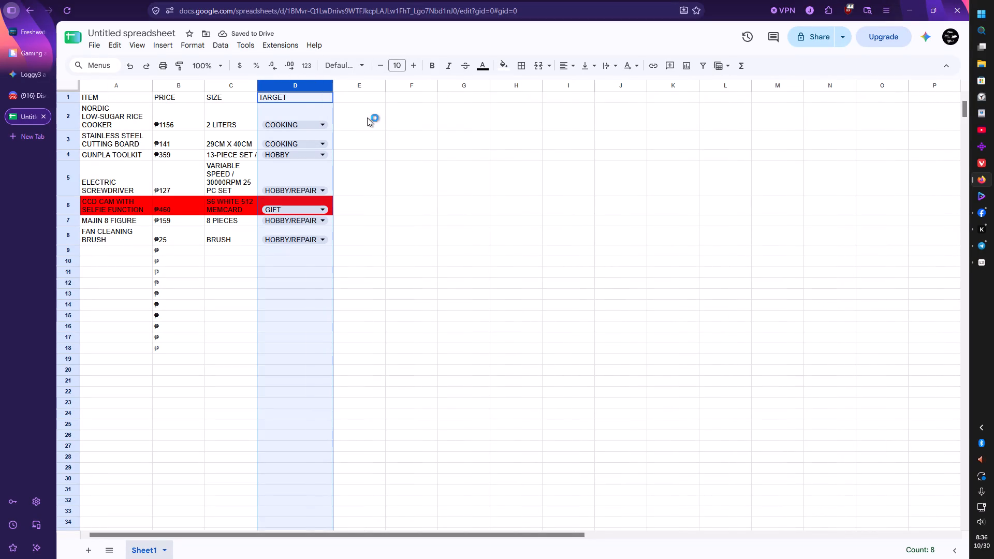
# Apply the dropdown rule to the whole TARGET column and rename its HOBBY/REPAIR option to REPAIR.
pyautogui.rightClick(314, 238)
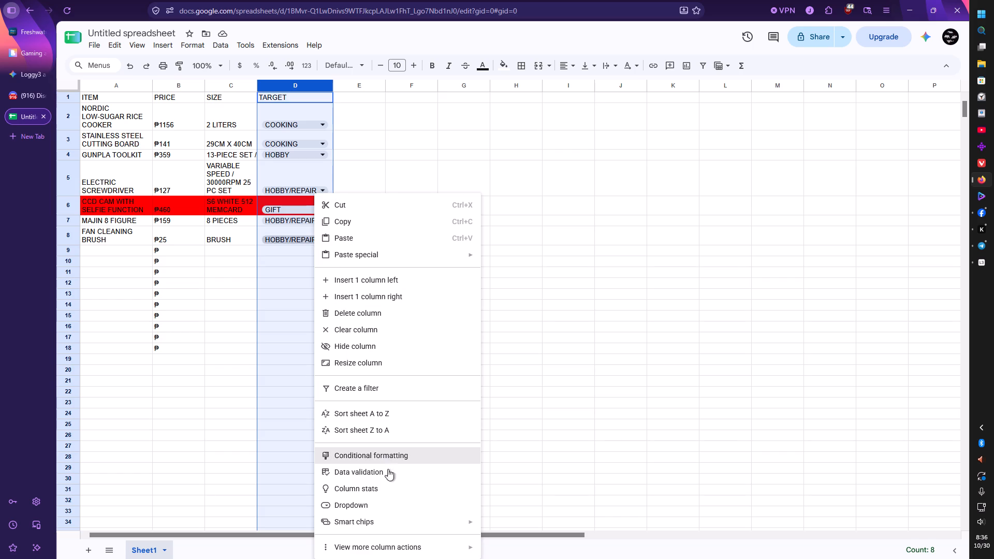
pyautogui.click(382, 503)
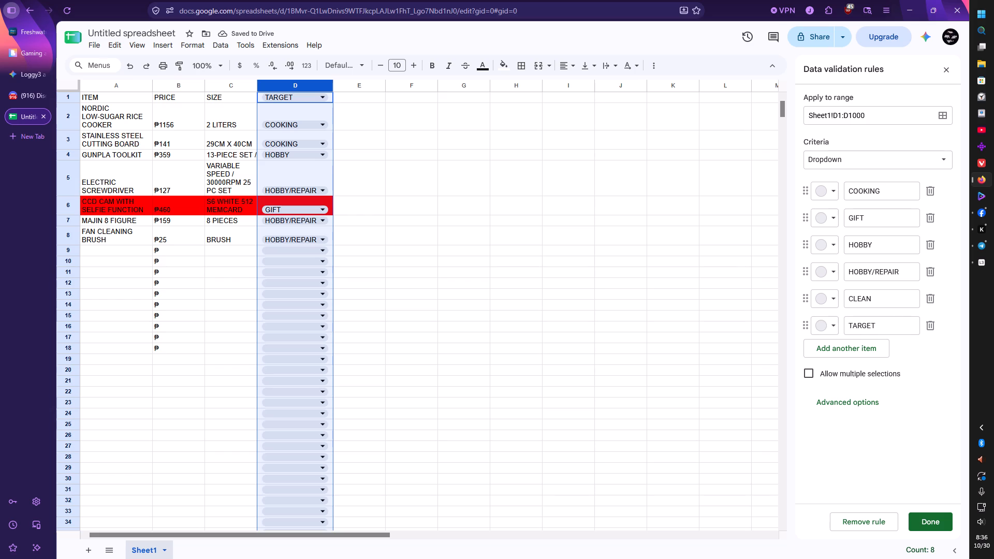
pyautogui.moveTo(875, 272); pyautogui.dragTo(821, 268)
pyautogui.press('BackSpace')
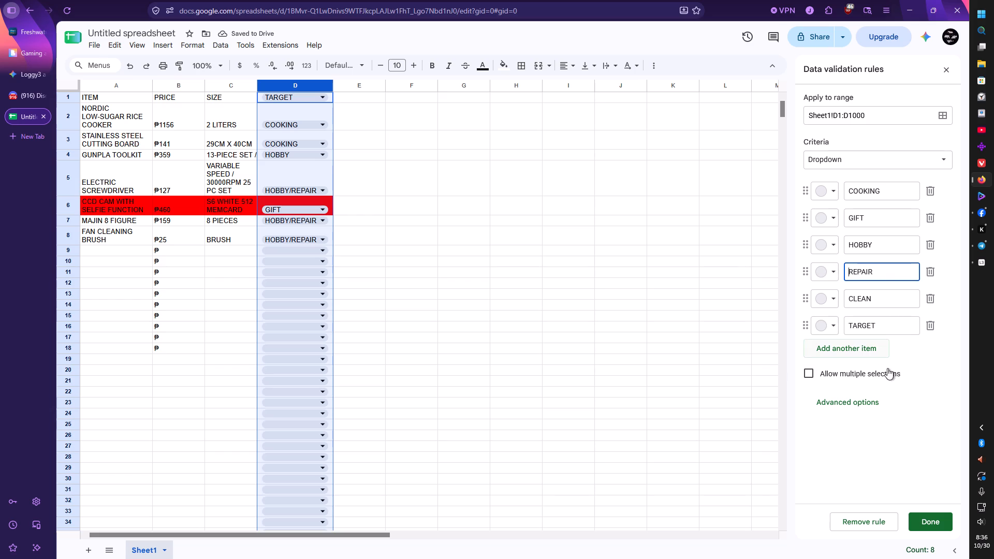
pyautogui.click(939, 523)
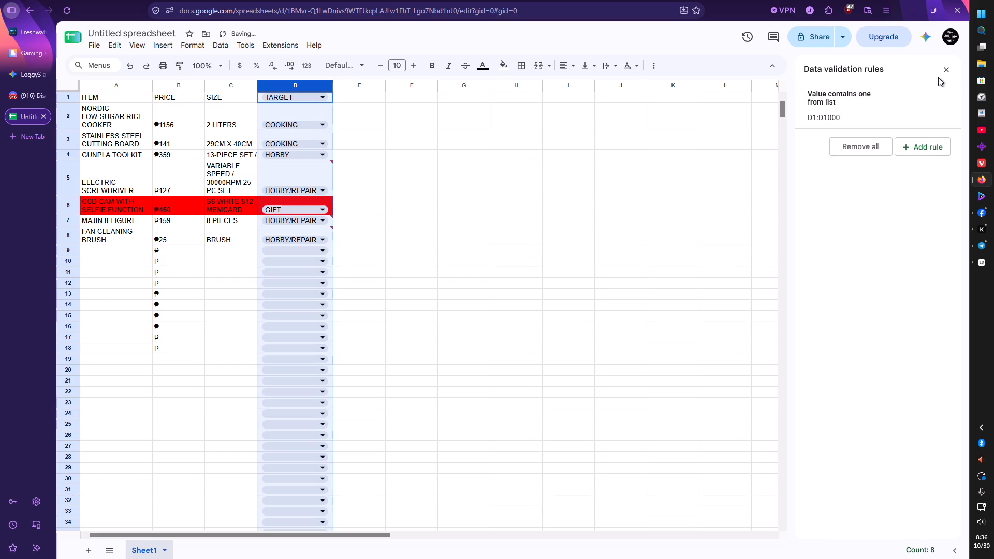
pyautogui.click(945, 71)
pyautogui.doubleClick(358, 241)
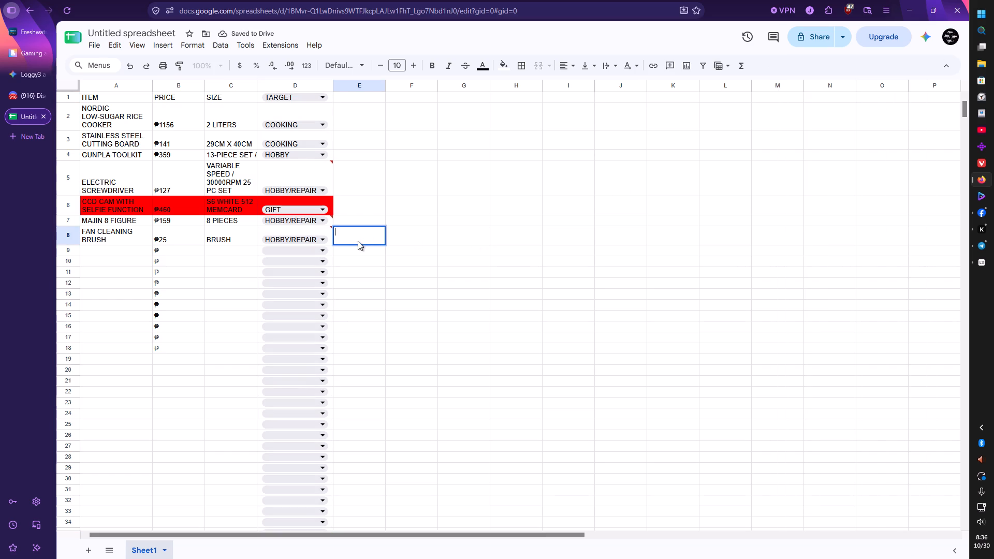
pyautogui.click(353, 250)
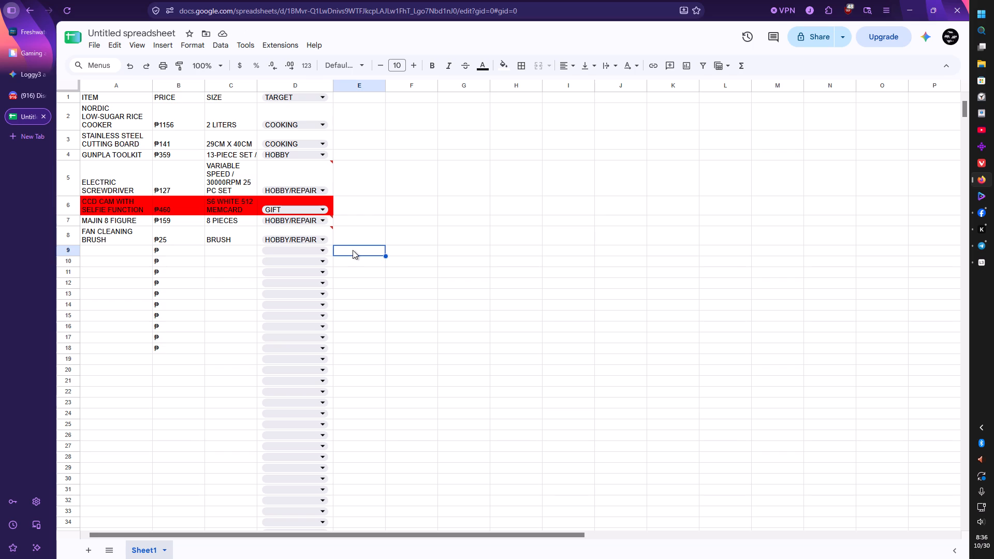
# Remove the leftover HOBBY/REPAIR option from the fan cleaning brush's dropdown and apply the change to all matching dropdowns.
pyautogui.rightClick(305, 239)
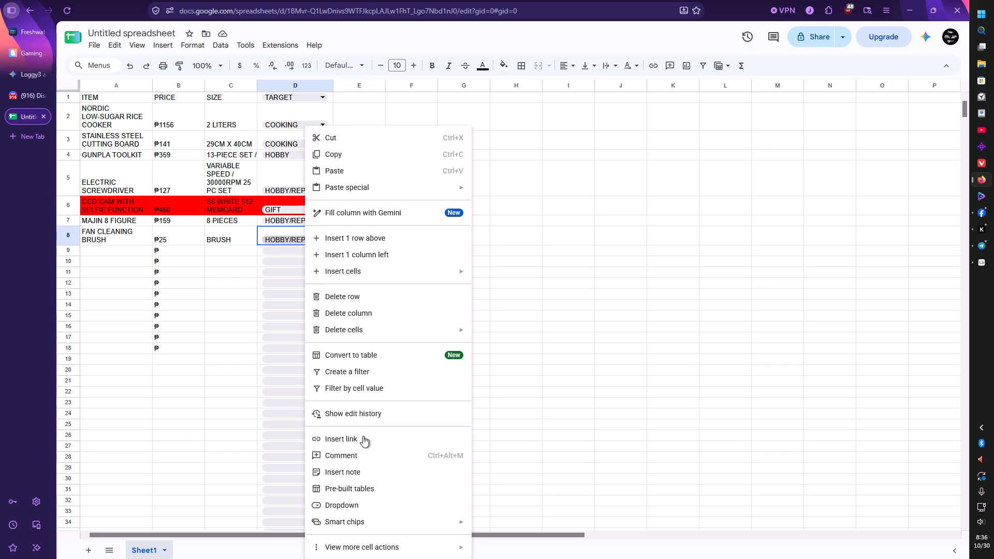
pyautogui.click(369, 507)
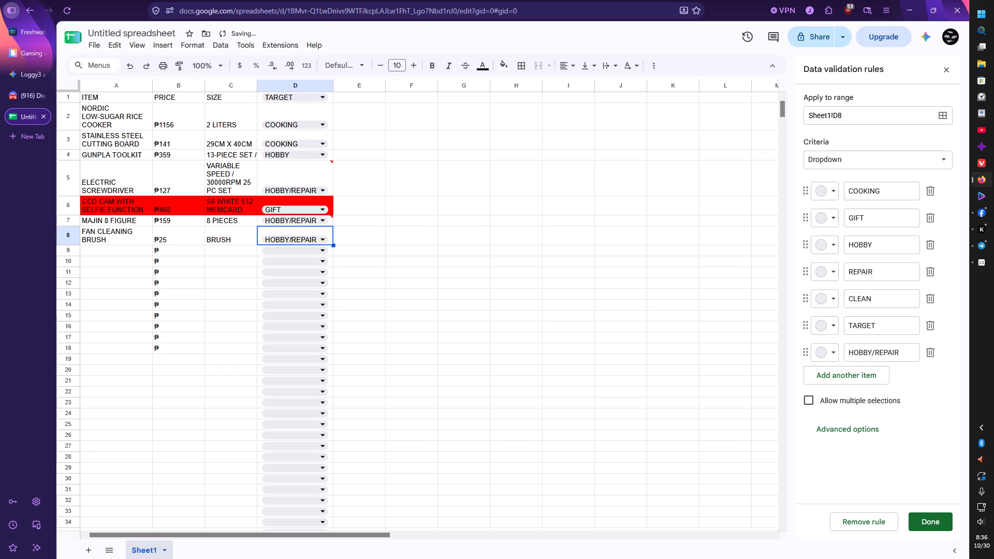
pyautogui.click(928, 351)
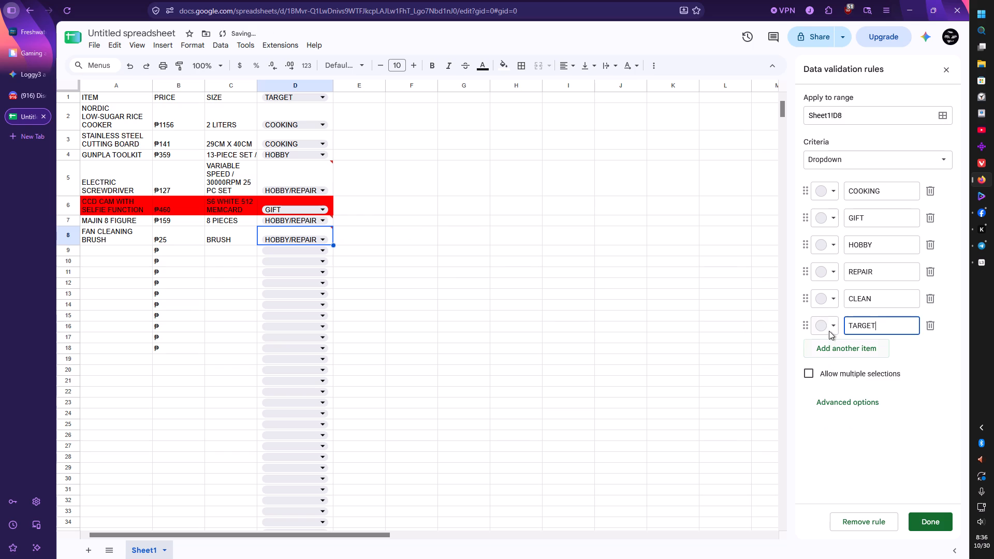
pyautogui.click(933, 520)
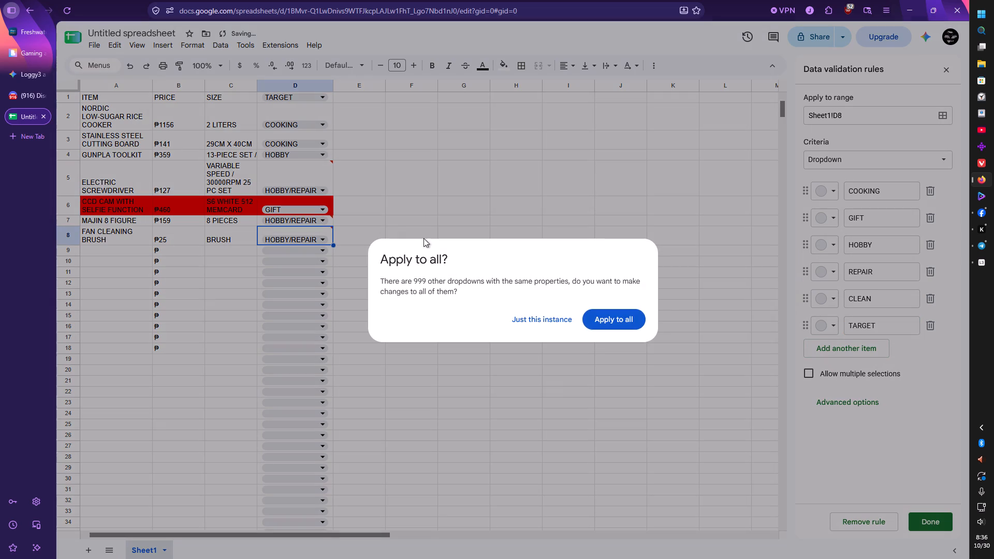
pyautogui.click(635, 317)
# Set the target of the fan cleaning brush and the electric screwdriver to REPAIR.
pyautogui.click(323, 238)
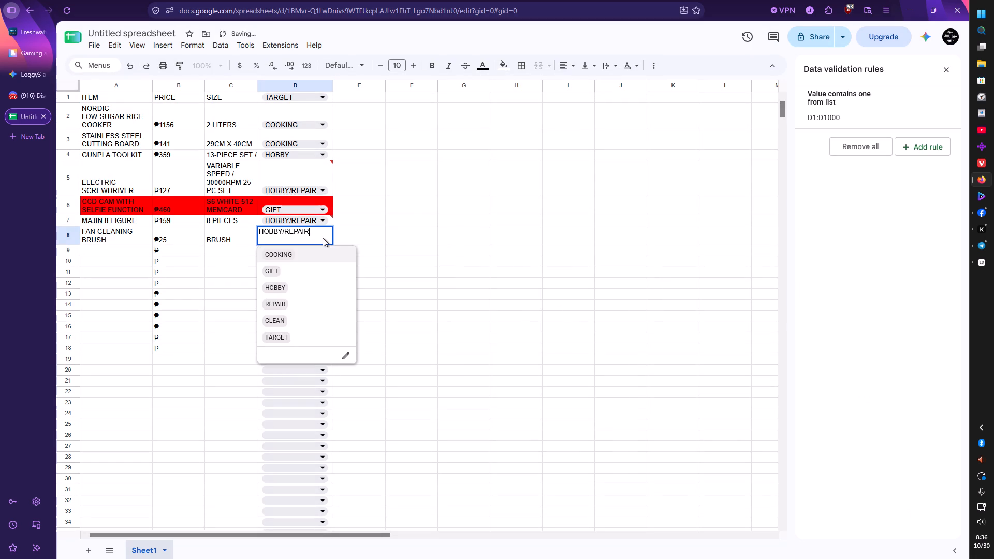
pyautogui.click(283, 310)
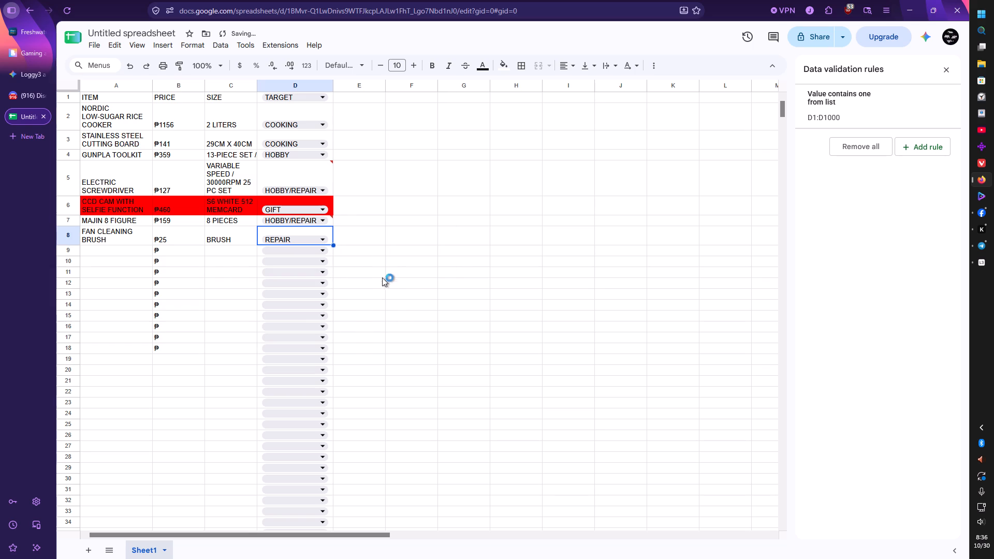
pyautogui.click(945, 73)
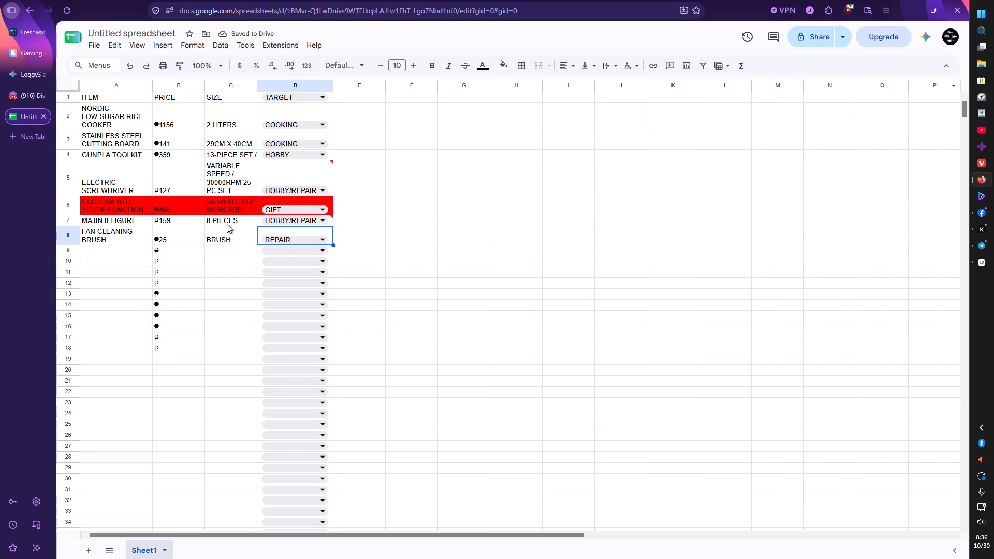
pyautogui.click(321, 192)
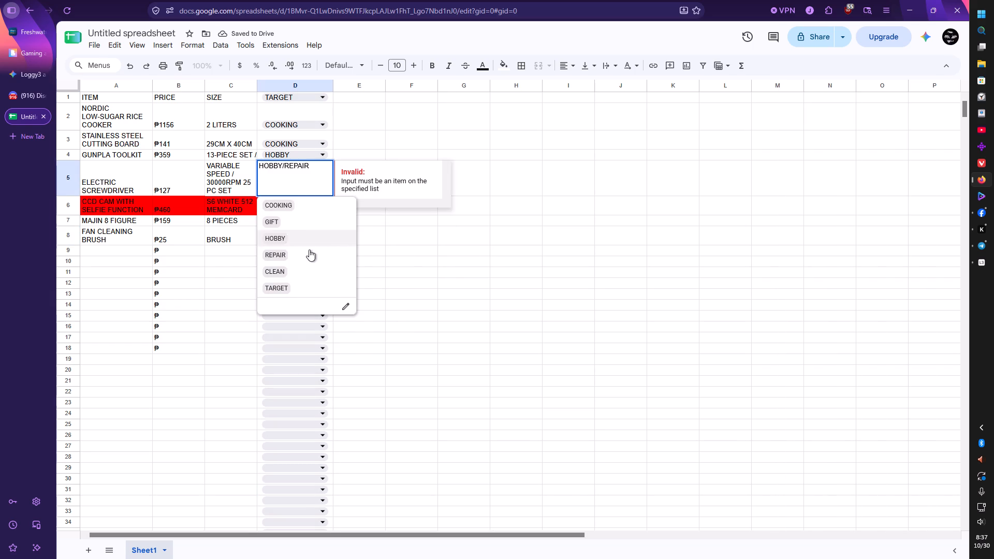
pyautogui.click(309, 249)
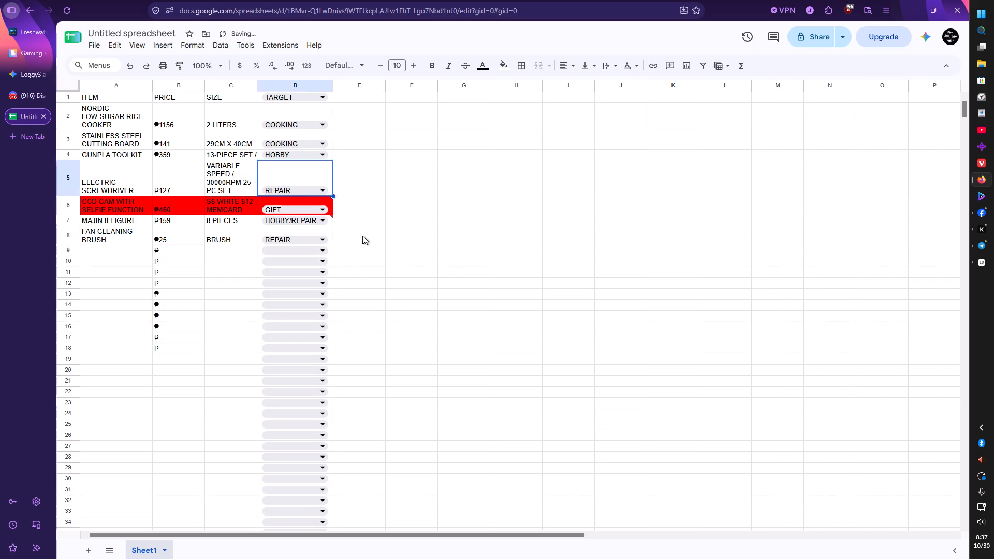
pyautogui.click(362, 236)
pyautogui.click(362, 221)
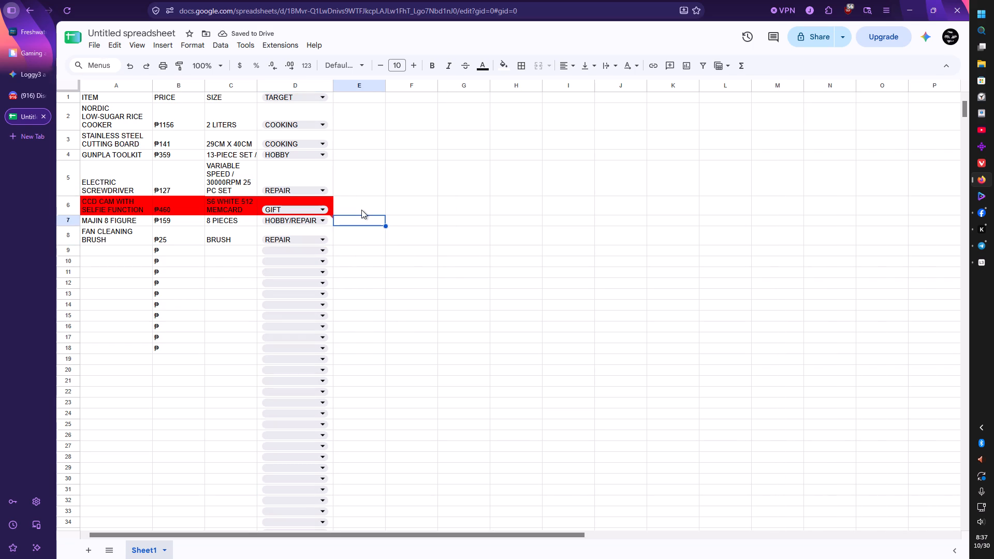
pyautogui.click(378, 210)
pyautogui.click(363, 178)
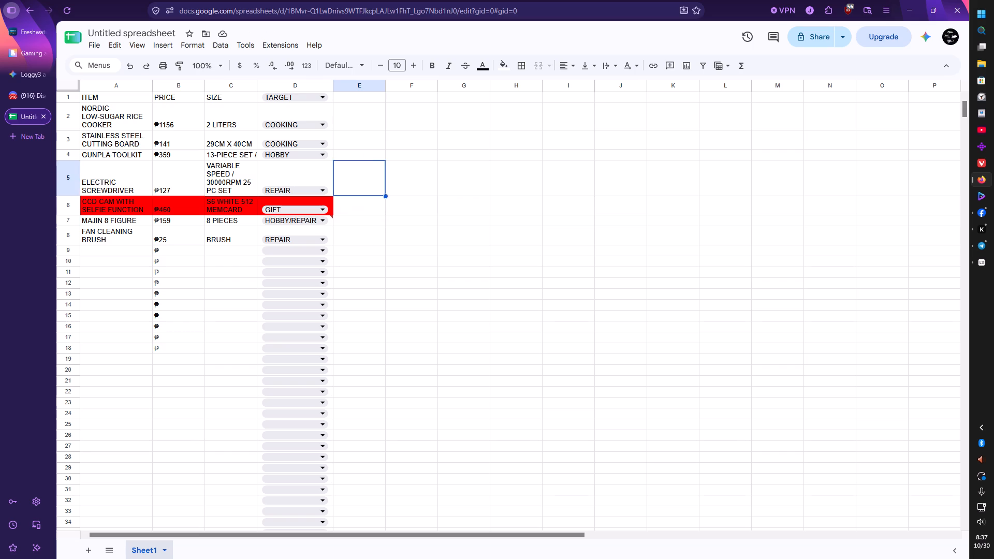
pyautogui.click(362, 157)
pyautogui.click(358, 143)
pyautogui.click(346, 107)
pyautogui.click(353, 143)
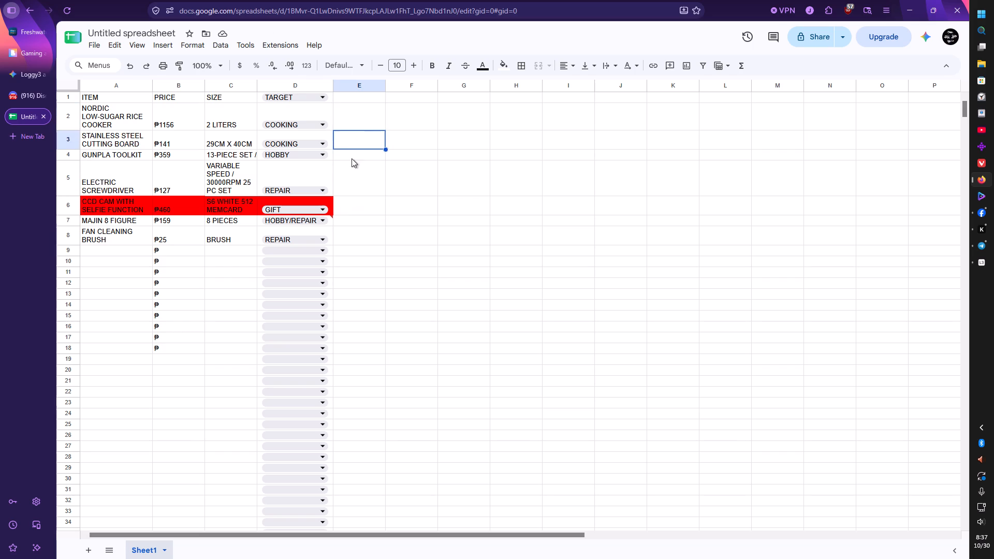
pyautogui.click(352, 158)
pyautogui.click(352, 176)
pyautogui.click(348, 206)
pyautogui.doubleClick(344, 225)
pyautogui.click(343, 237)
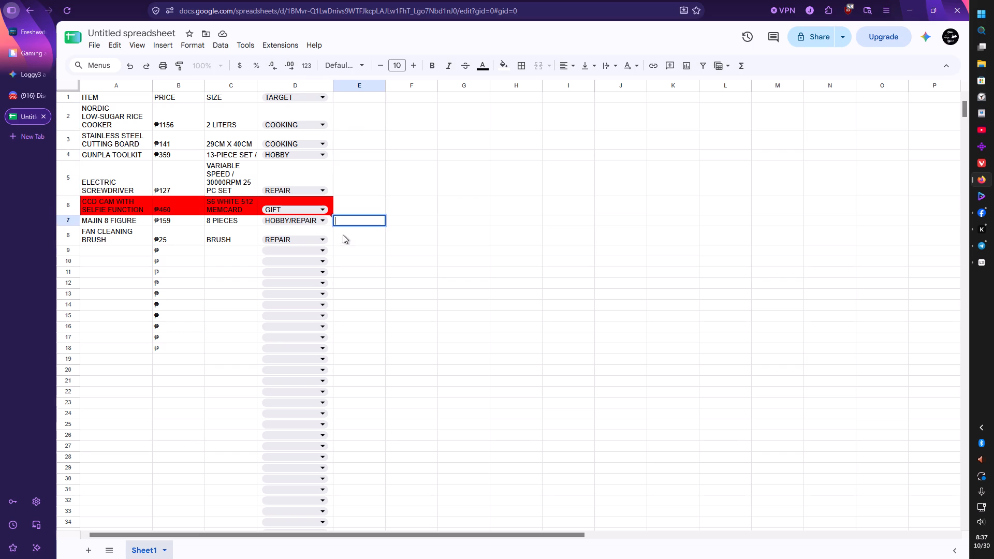
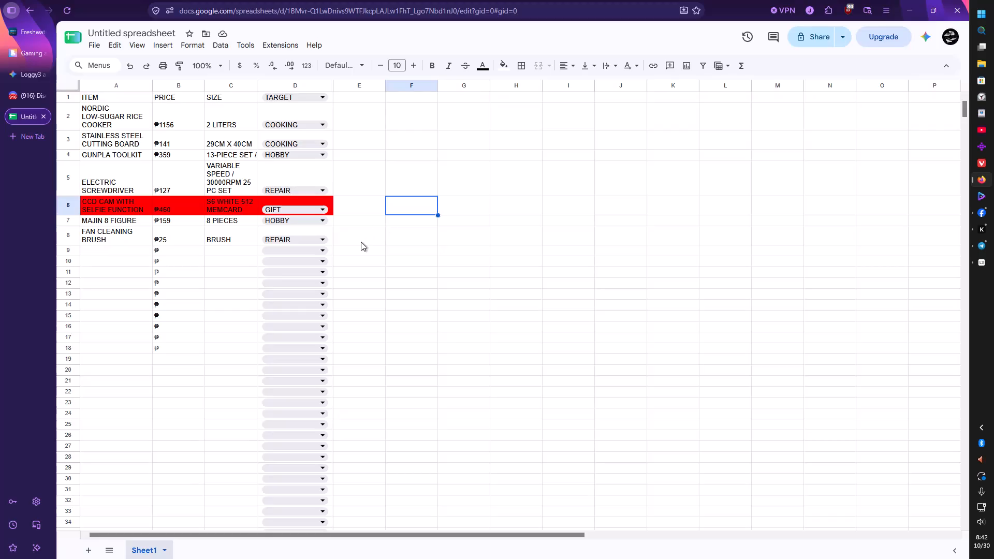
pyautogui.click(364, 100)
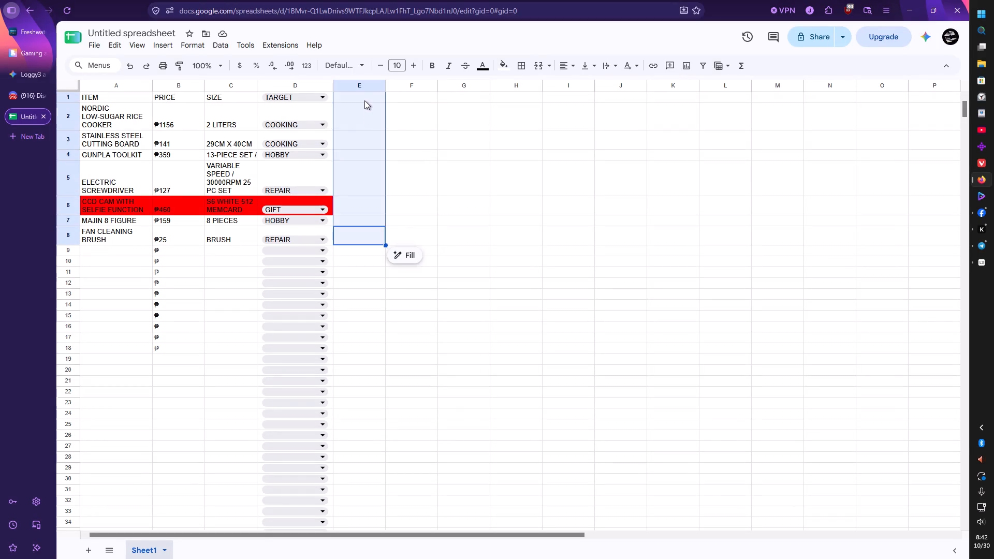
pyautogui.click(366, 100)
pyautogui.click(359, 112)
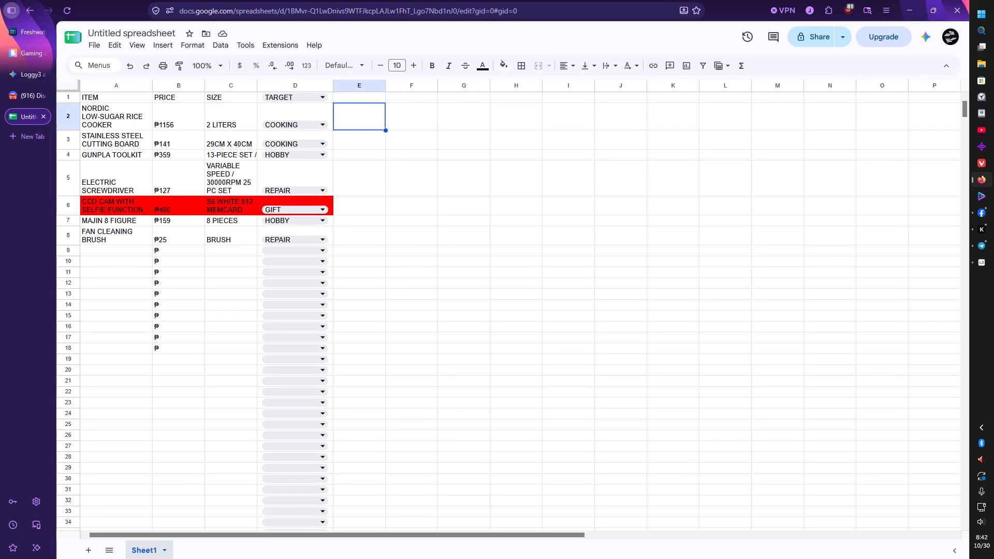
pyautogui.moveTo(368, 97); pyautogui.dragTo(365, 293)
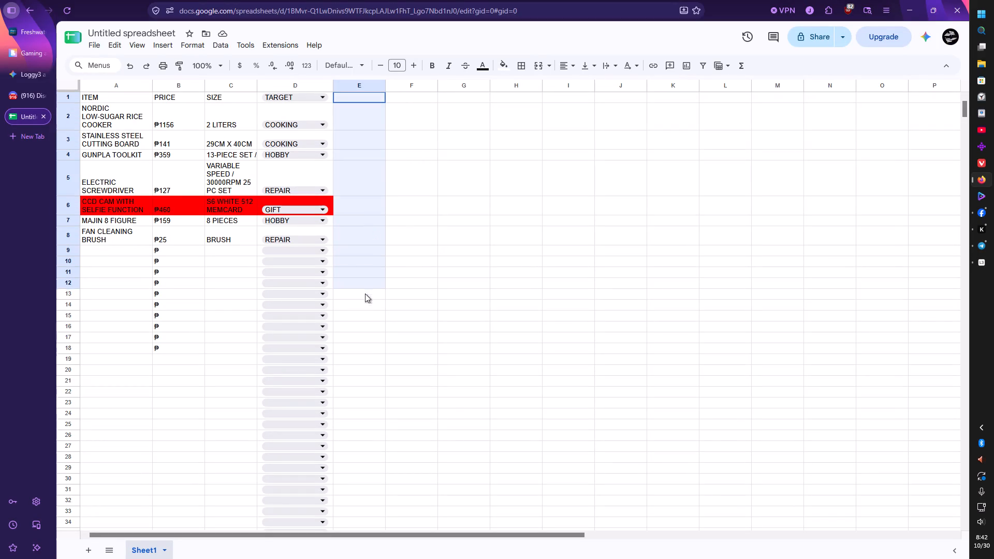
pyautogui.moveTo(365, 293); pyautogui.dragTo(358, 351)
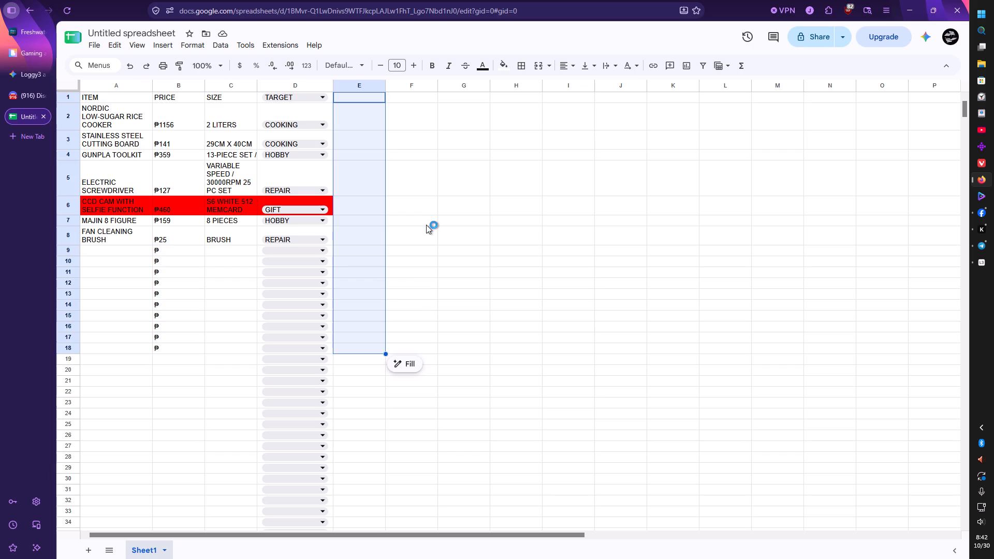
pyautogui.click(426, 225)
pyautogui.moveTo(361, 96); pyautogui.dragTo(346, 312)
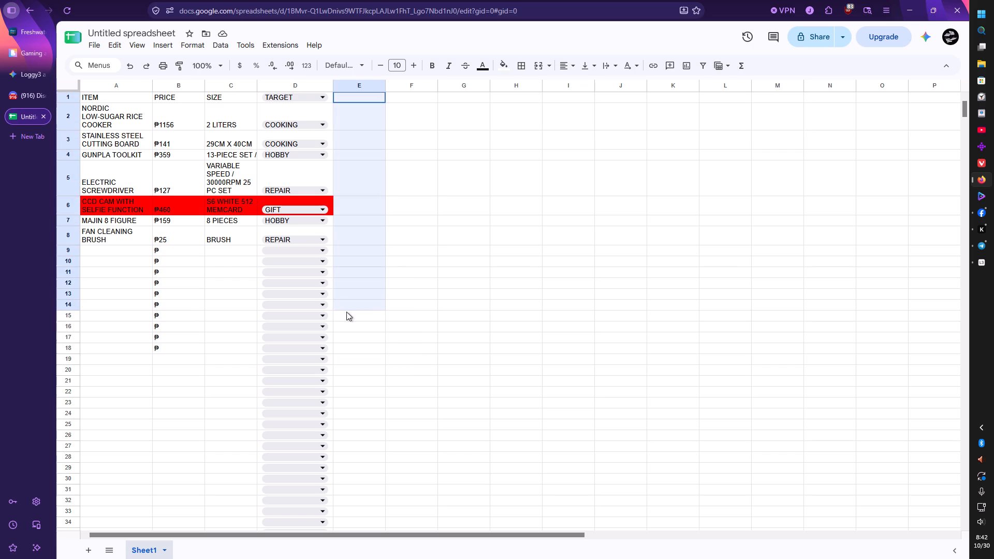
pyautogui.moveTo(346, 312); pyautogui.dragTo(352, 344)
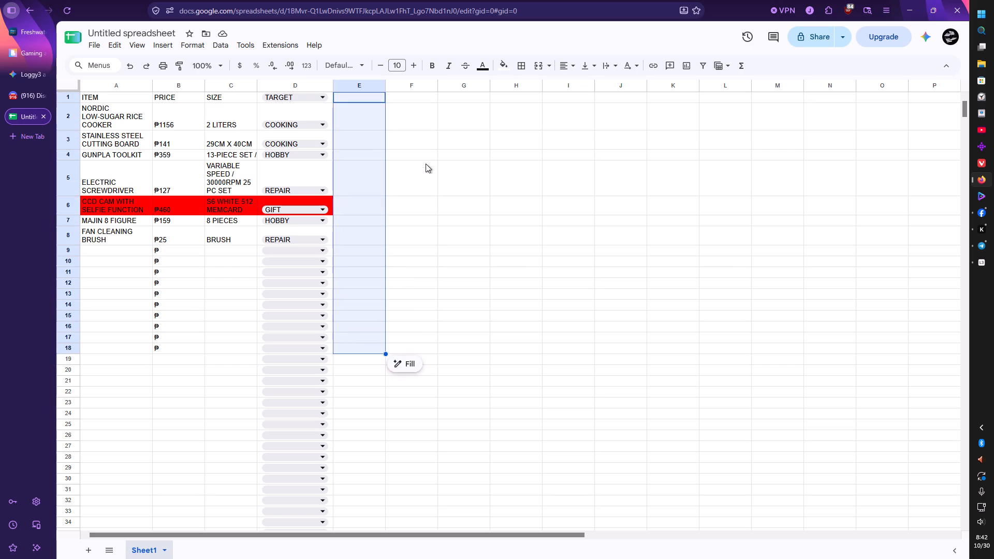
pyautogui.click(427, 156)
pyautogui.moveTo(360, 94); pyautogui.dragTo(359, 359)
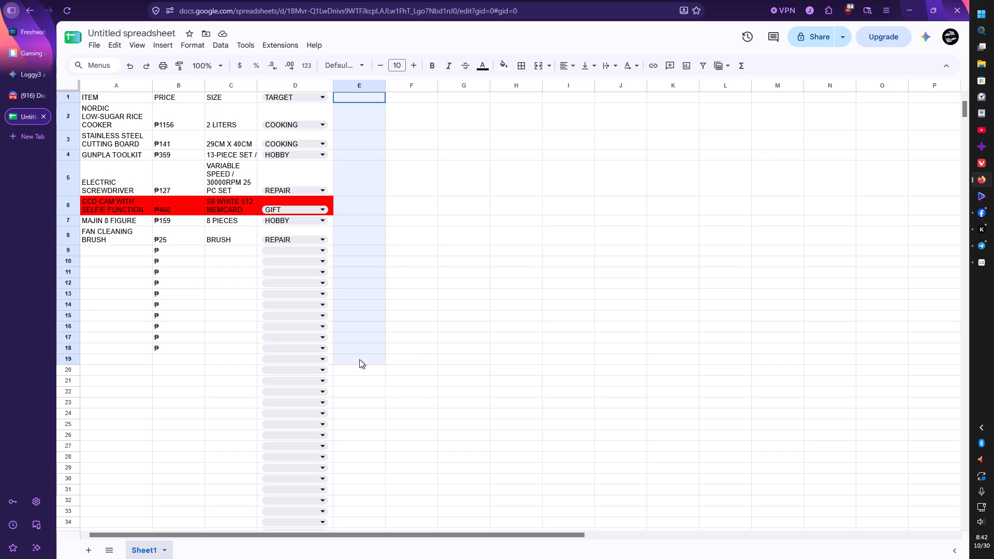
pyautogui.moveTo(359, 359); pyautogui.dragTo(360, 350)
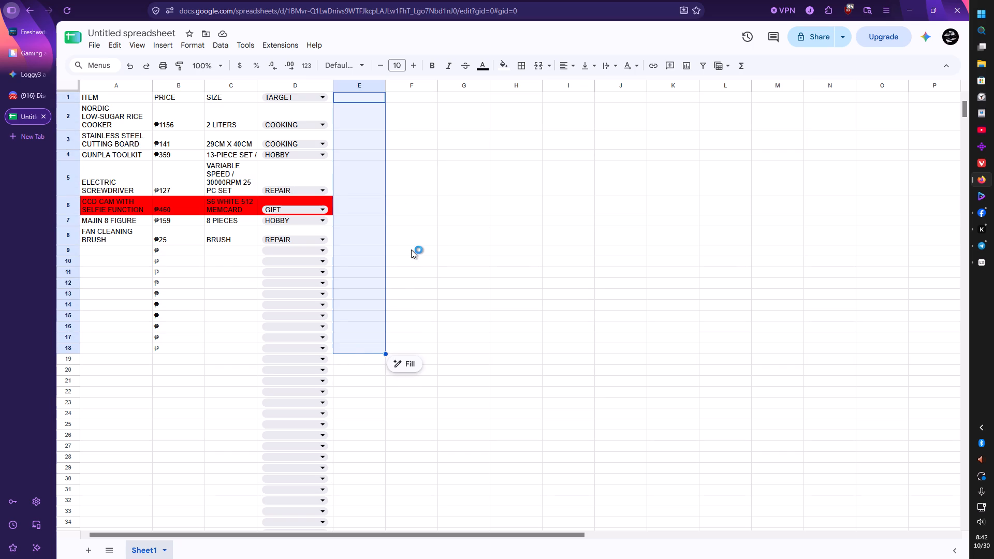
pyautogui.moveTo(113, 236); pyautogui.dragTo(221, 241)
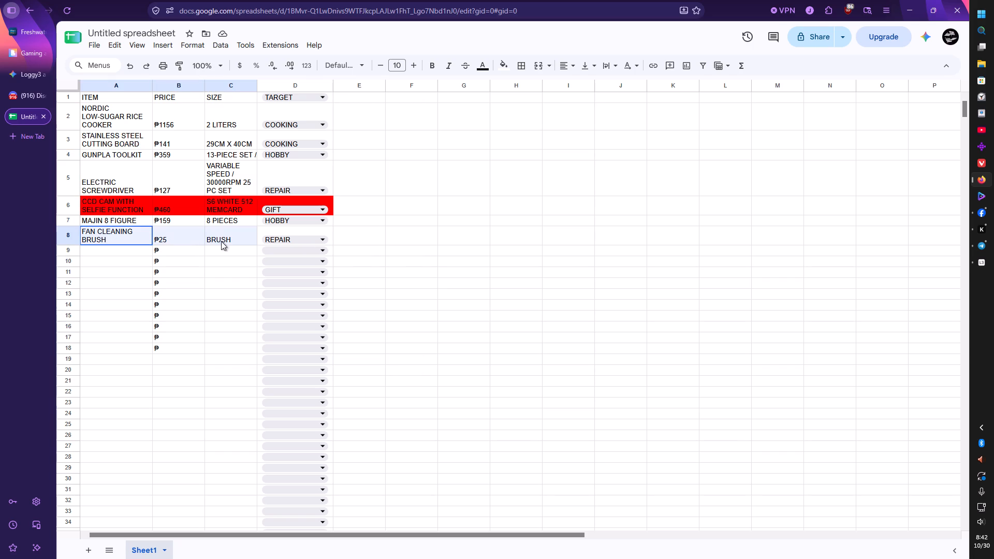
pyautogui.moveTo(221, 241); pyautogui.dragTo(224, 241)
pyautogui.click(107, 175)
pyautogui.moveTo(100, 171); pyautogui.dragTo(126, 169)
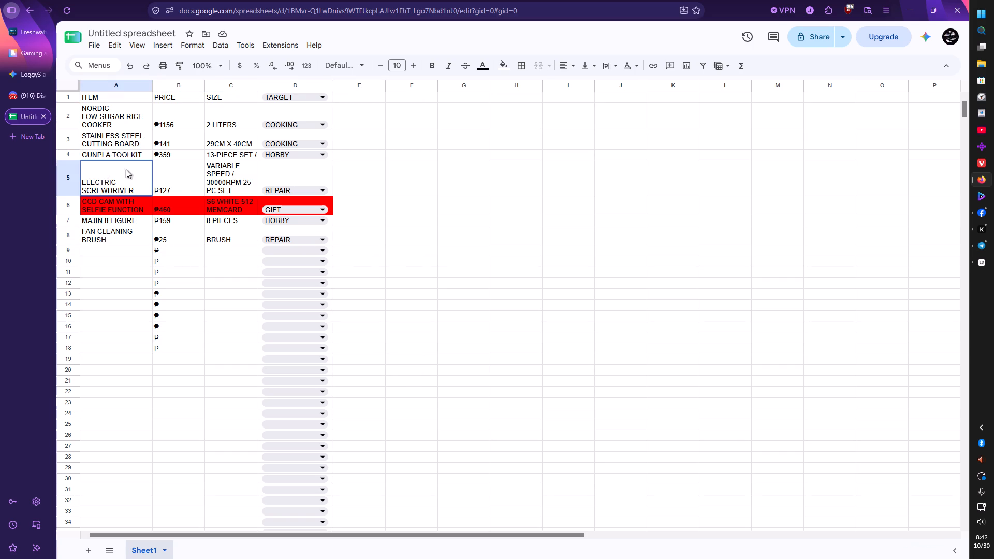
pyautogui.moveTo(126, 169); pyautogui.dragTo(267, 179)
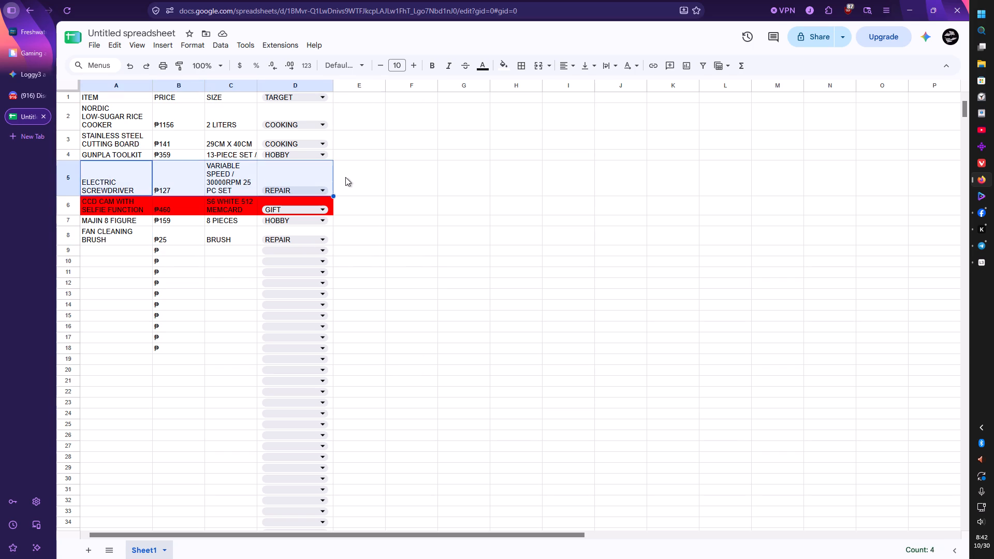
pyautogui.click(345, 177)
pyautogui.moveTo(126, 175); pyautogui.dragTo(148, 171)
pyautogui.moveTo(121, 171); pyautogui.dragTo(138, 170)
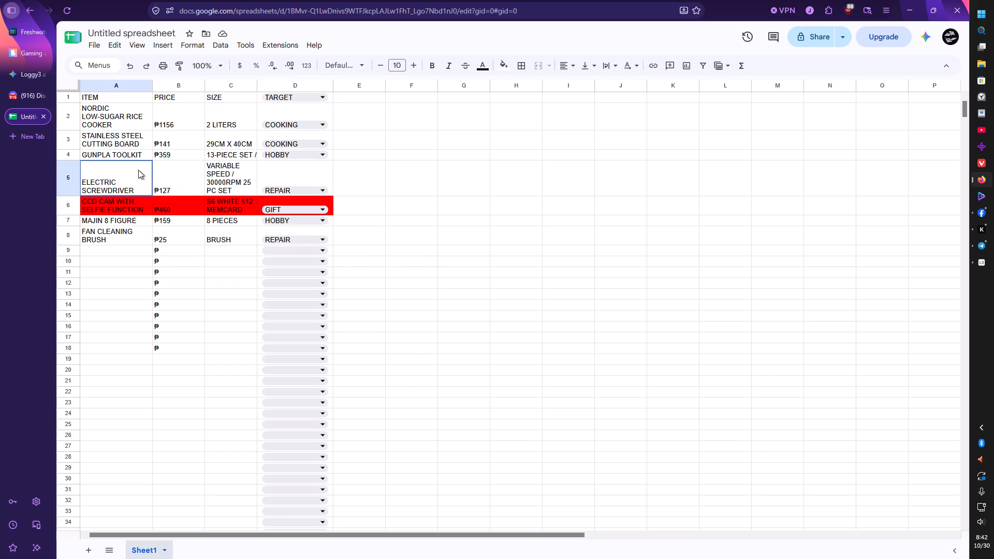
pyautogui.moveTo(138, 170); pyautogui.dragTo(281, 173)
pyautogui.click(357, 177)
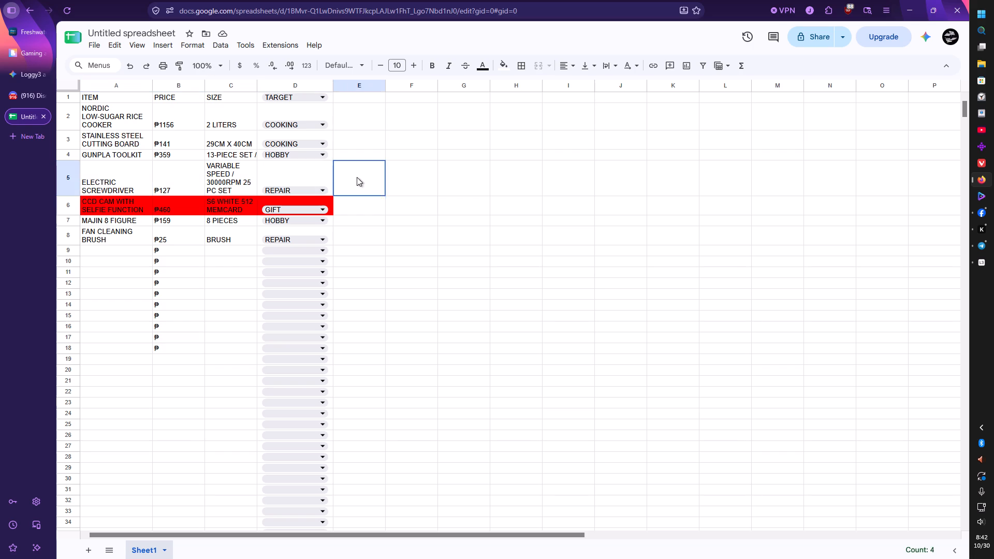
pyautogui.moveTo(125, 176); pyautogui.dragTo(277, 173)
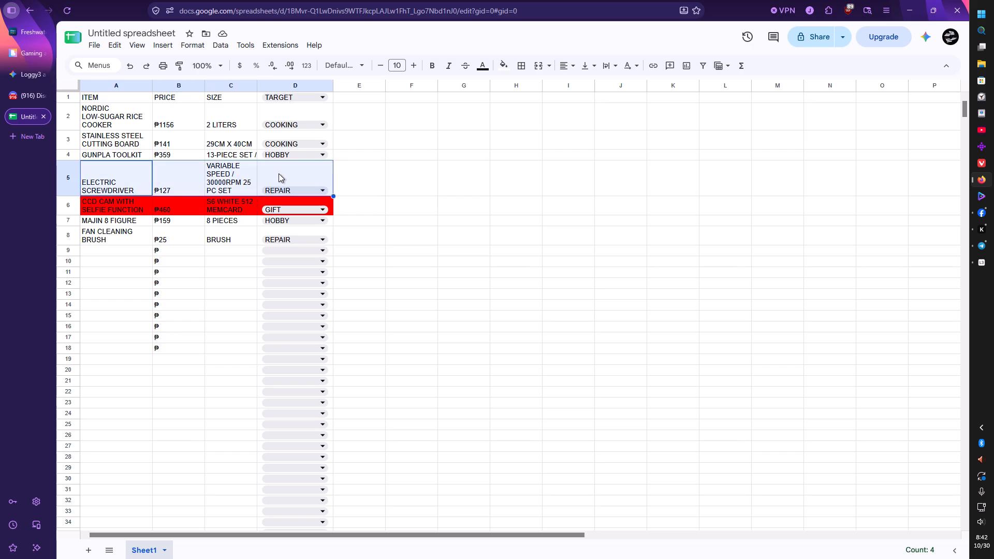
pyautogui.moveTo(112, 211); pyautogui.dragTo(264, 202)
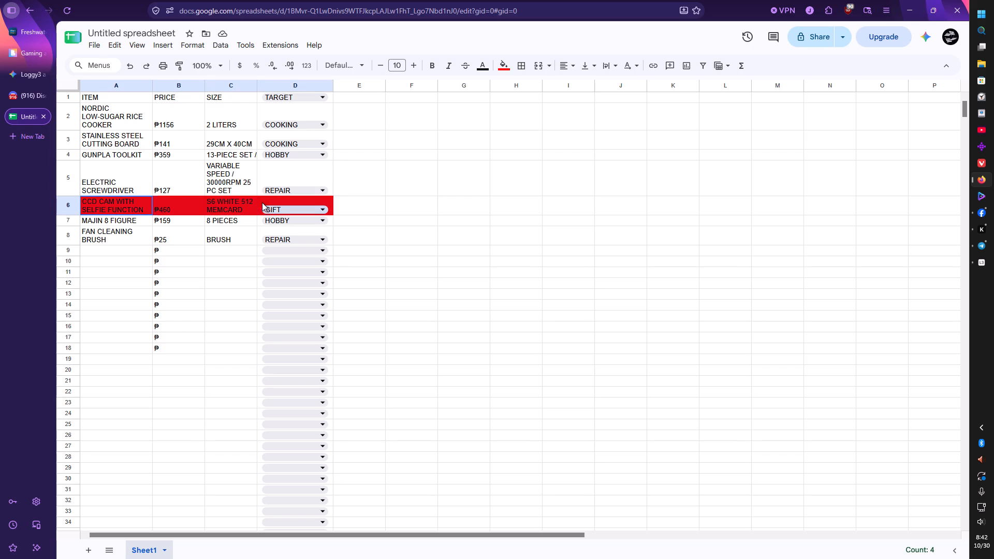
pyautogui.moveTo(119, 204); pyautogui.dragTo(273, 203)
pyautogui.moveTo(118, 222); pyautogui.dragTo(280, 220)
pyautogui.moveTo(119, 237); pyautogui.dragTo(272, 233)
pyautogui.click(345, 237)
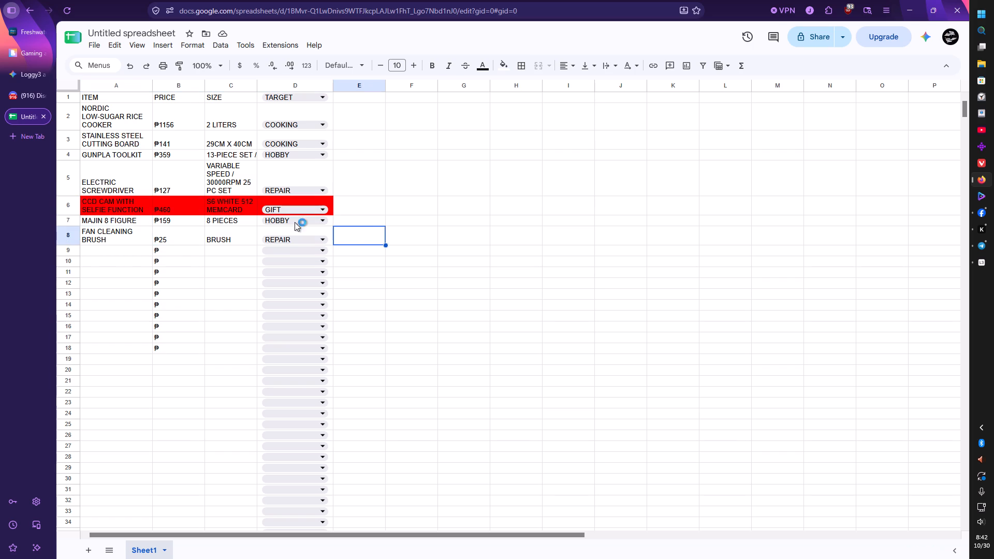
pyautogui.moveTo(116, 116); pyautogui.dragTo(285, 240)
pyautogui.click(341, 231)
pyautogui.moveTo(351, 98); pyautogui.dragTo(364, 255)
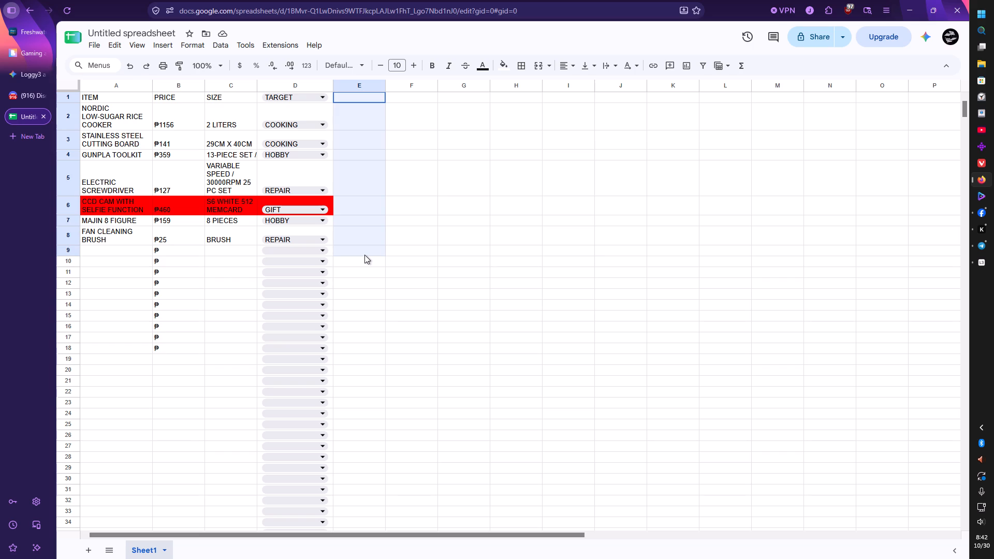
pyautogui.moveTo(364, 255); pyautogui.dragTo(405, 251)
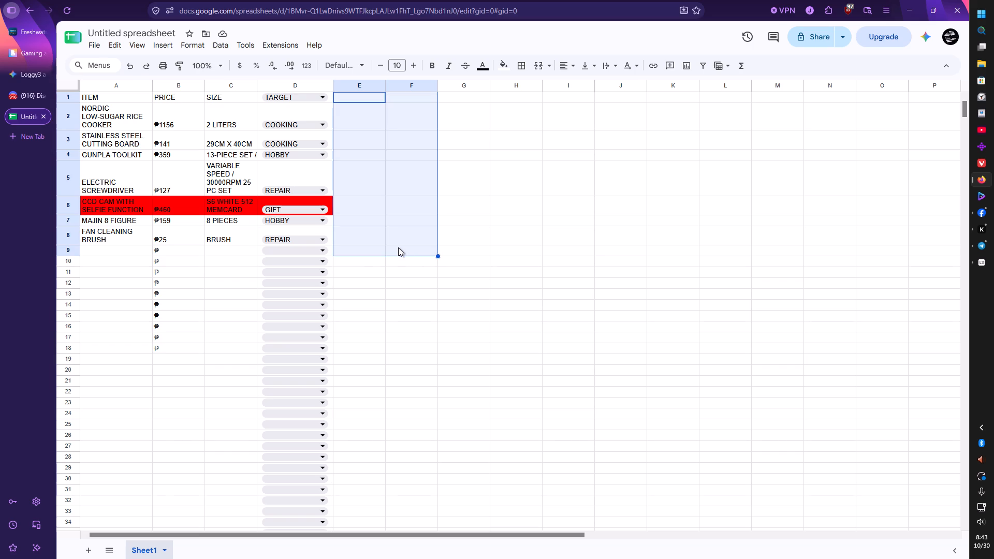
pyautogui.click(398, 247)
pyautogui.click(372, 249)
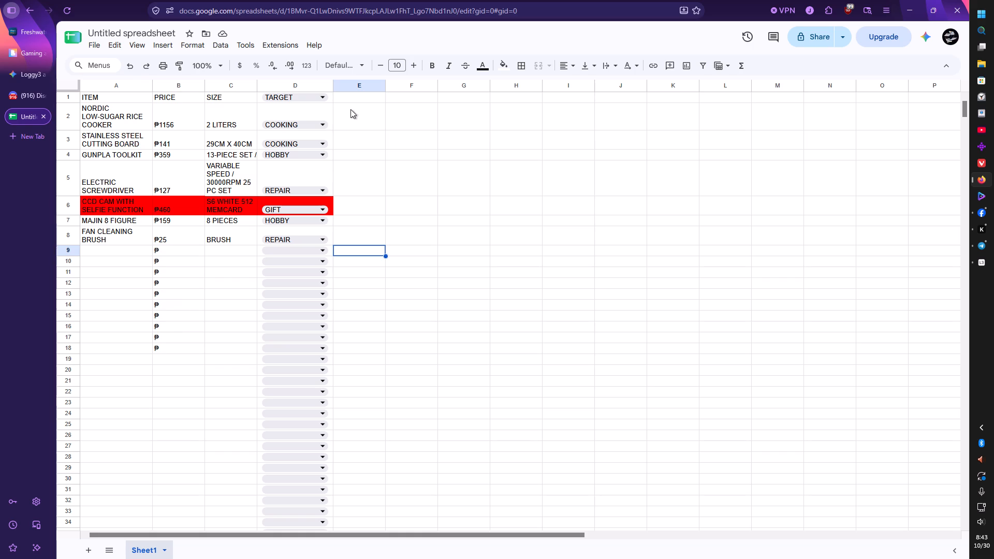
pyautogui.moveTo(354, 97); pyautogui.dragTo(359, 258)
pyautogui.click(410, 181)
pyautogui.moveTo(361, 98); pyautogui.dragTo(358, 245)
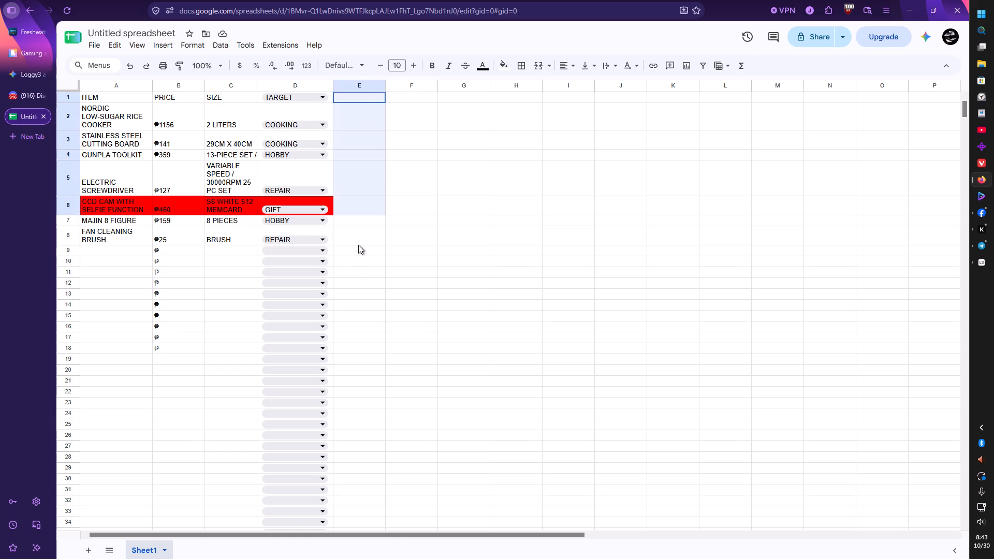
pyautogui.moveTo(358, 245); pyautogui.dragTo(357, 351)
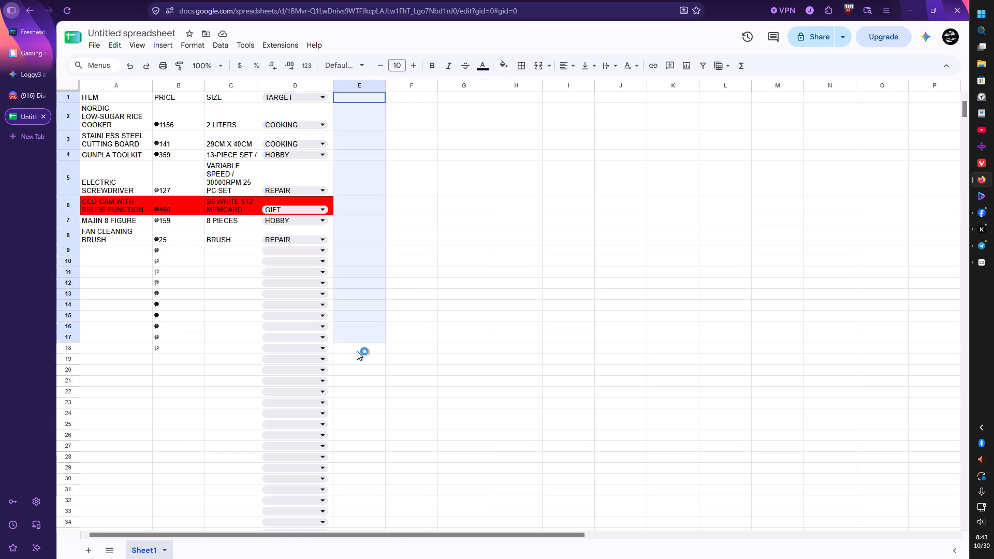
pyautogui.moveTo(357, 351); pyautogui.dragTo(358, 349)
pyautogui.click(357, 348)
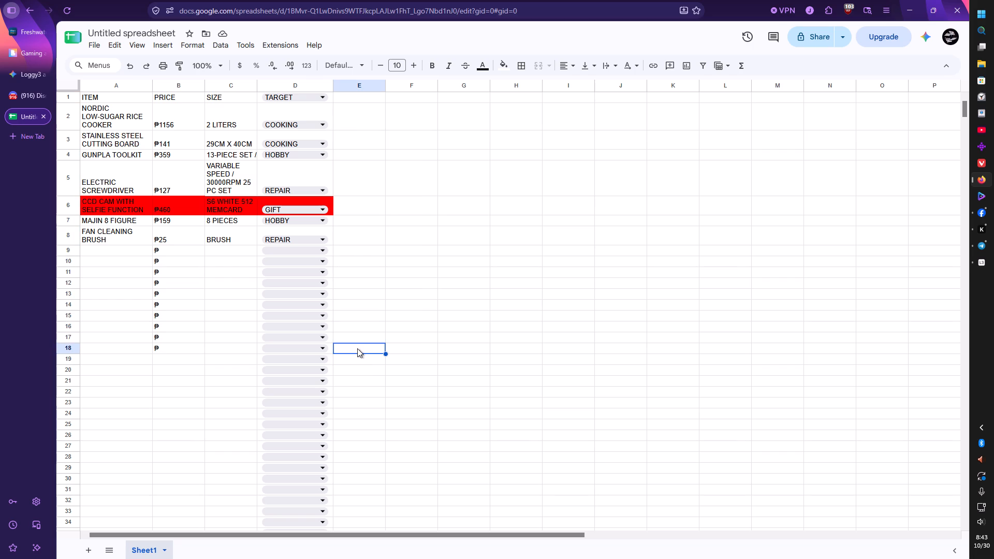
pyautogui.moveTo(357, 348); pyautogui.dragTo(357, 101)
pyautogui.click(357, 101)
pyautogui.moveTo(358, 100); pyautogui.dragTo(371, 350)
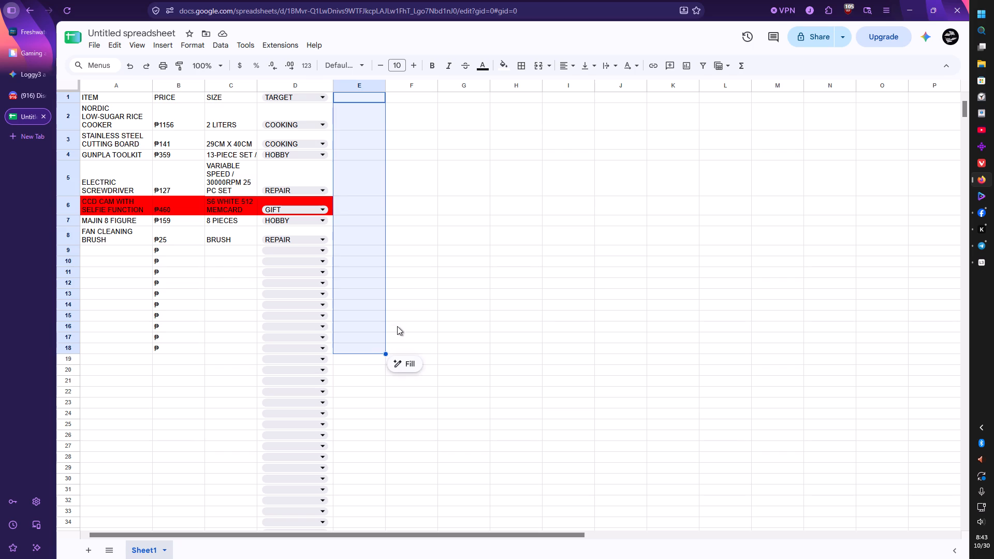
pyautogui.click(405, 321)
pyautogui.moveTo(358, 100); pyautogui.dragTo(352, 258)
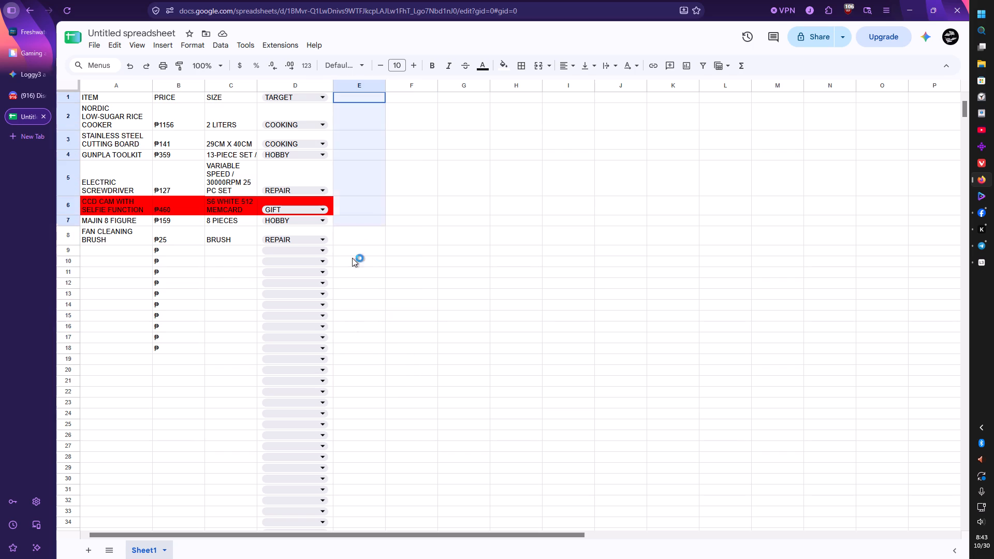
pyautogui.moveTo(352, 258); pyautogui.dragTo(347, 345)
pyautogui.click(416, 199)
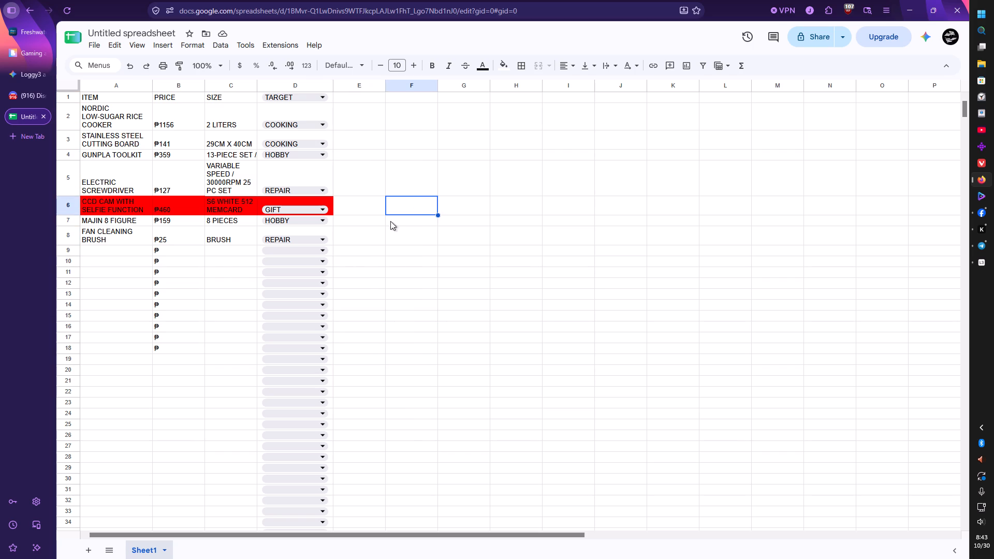
# Start a new product entry in the ITEM column below the fan cleaning brush, beginning with 32.
pyautogui.click(110, 255)
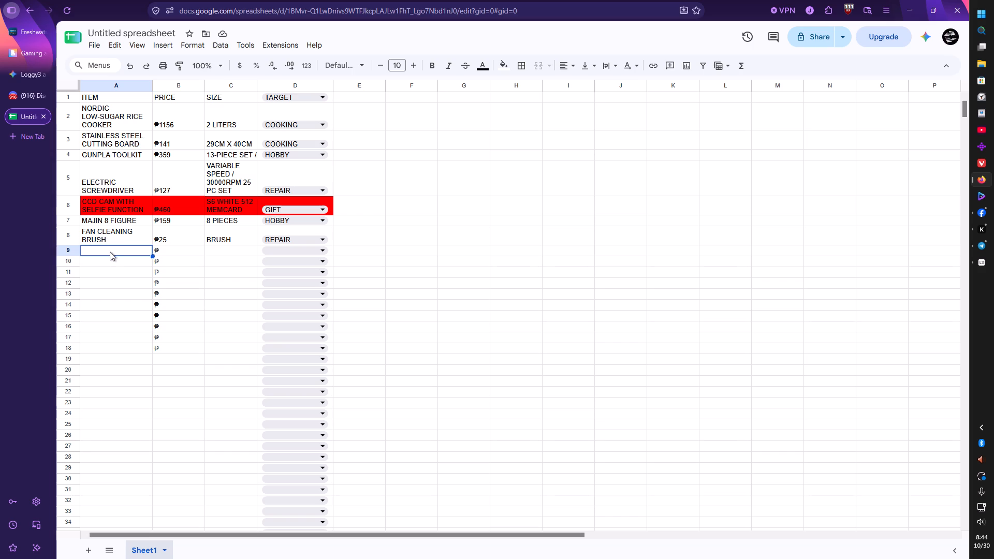
pyautogui.press('space')
pyautogui.press('BackSpace')
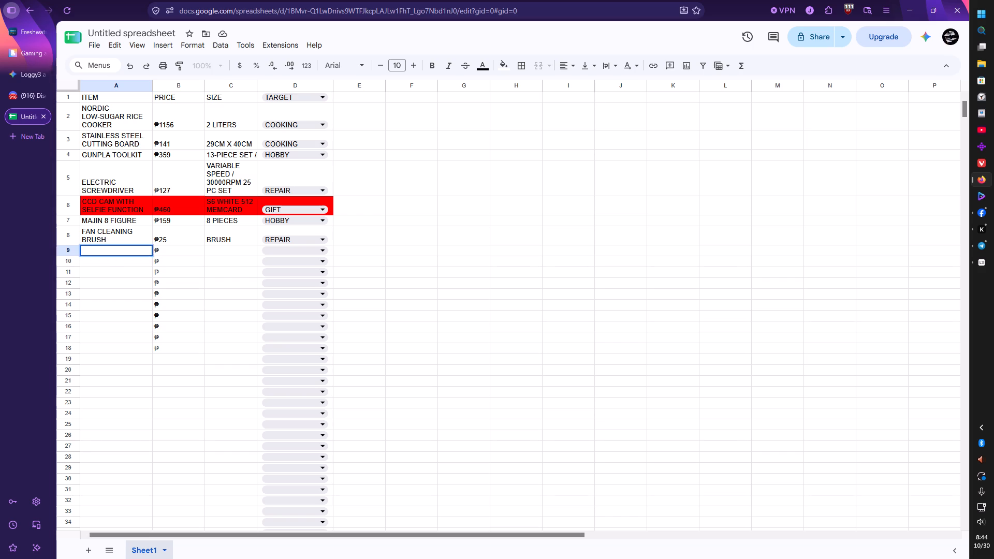
pyautogui.write('32')
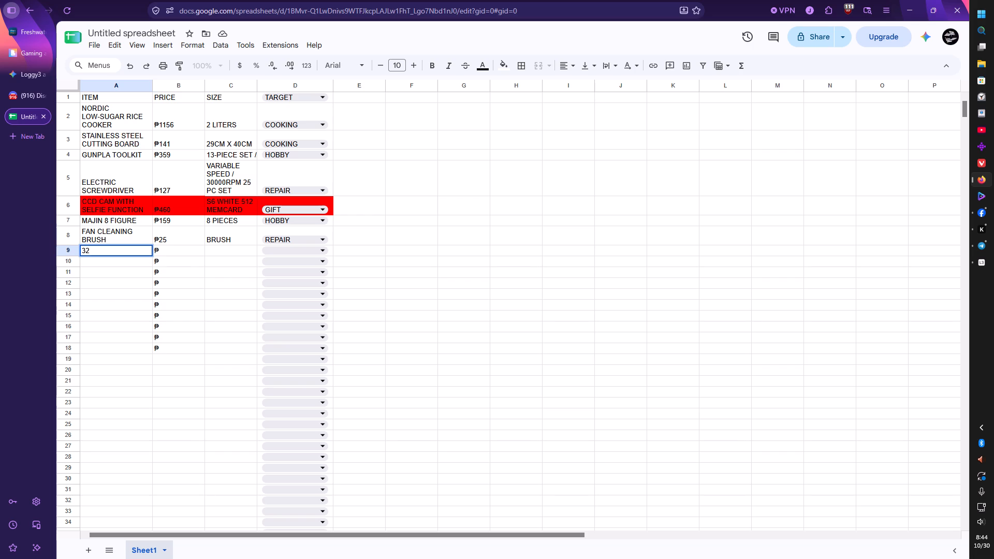
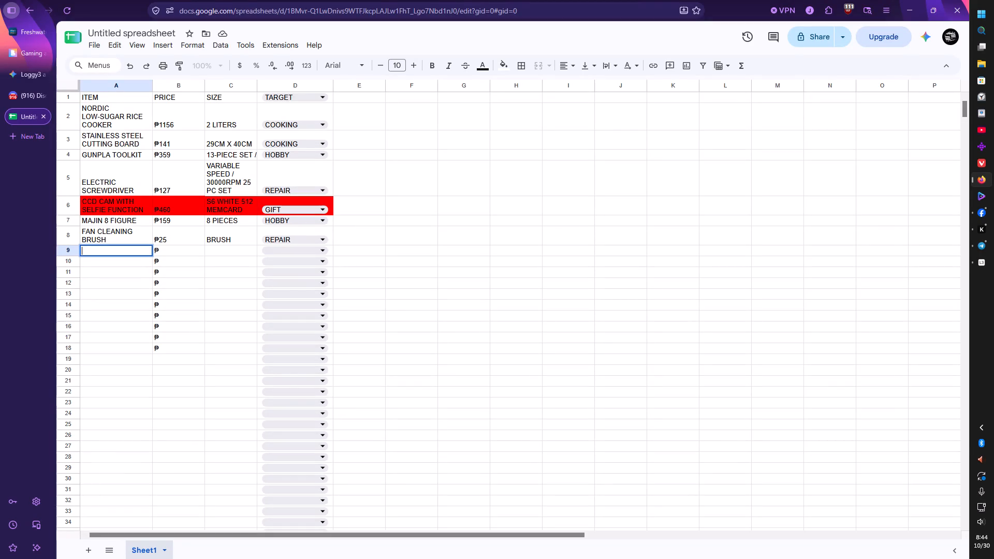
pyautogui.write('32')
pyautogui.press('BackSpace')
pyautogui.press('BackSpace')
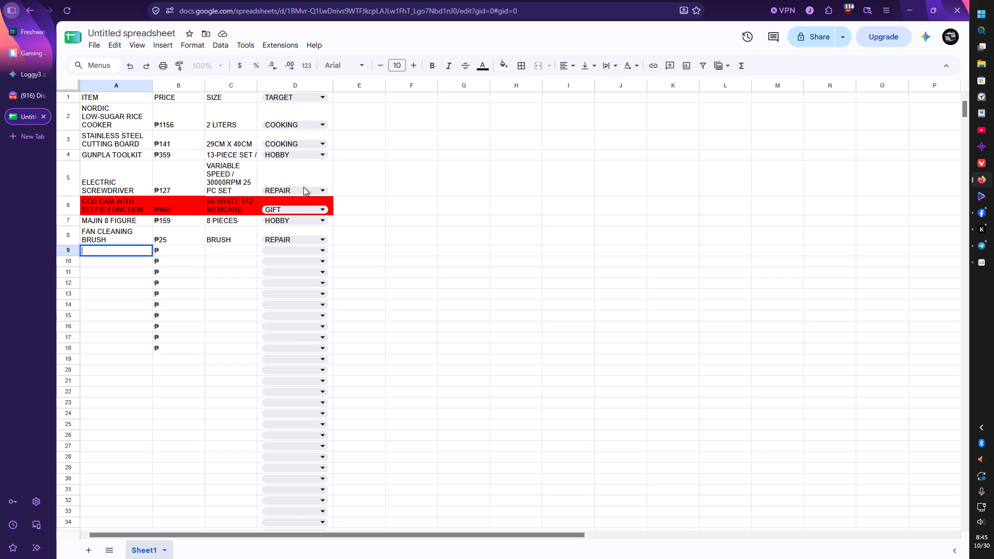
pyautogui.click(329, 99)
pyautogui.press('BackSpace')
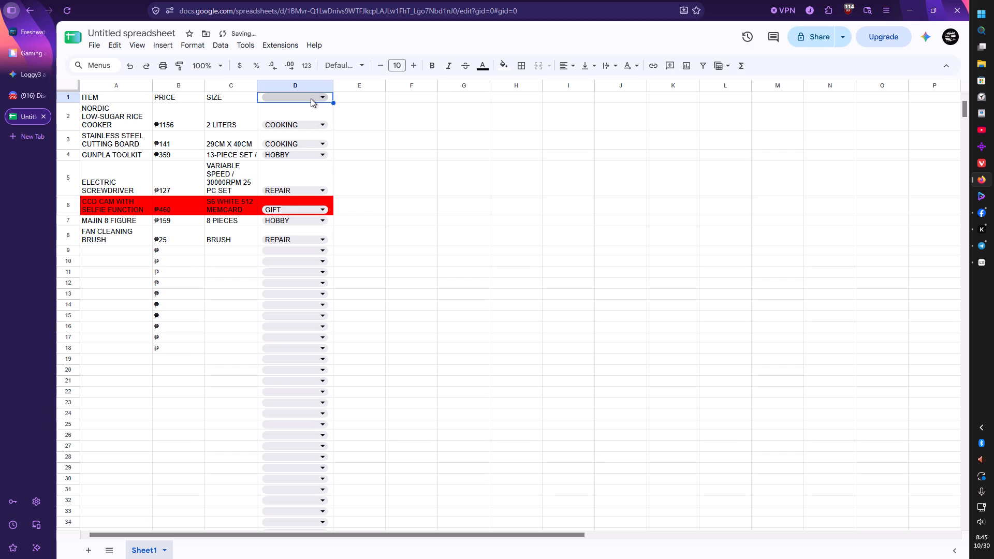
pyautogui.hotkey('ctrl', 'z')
# Remove the TARGET option from the header cell's dropdown list in column D and apply the change to all matching dropdowns.
pyautogui.rightClick(311, 98)
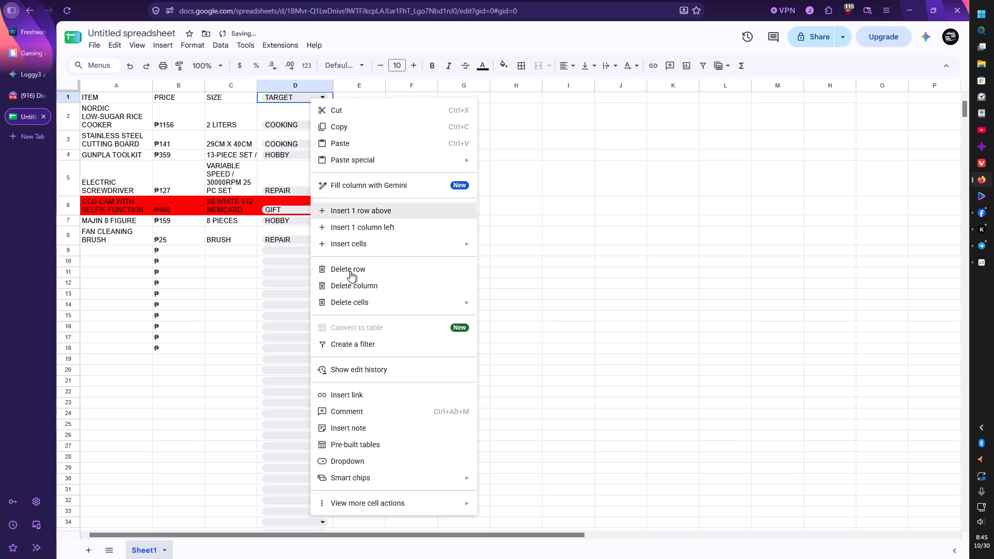
pyautogui.click(361, 465)
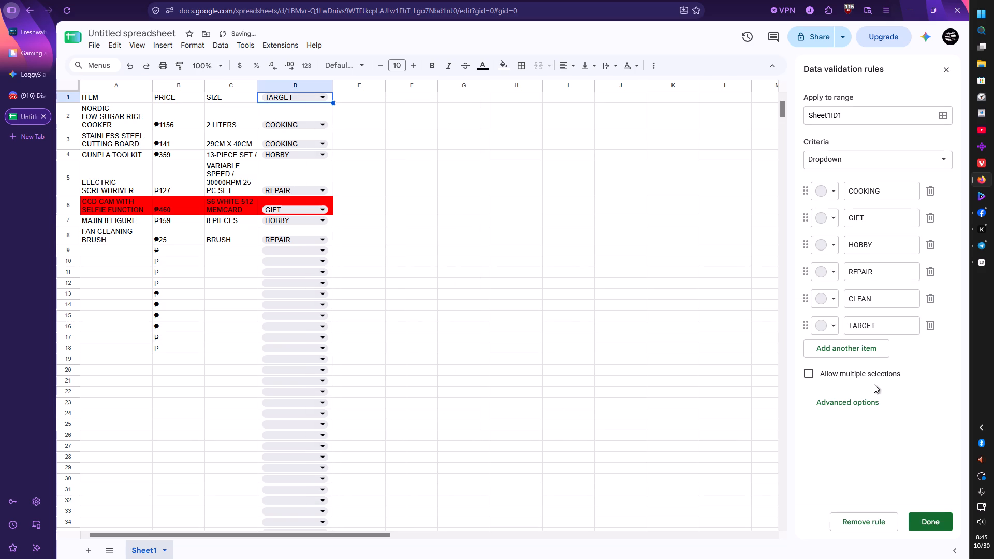
pyautogui.click(930, 324)
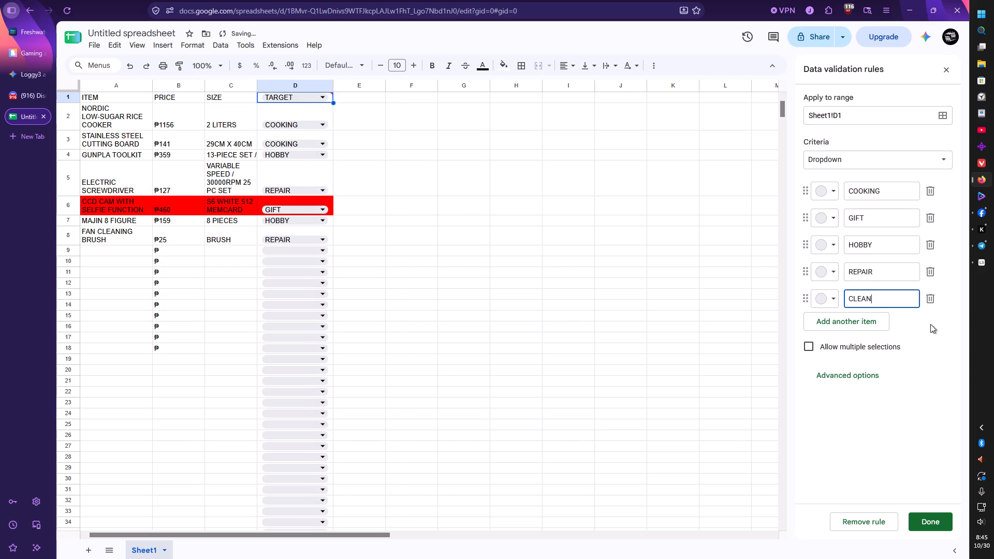
pyautogui.click(934, 523)
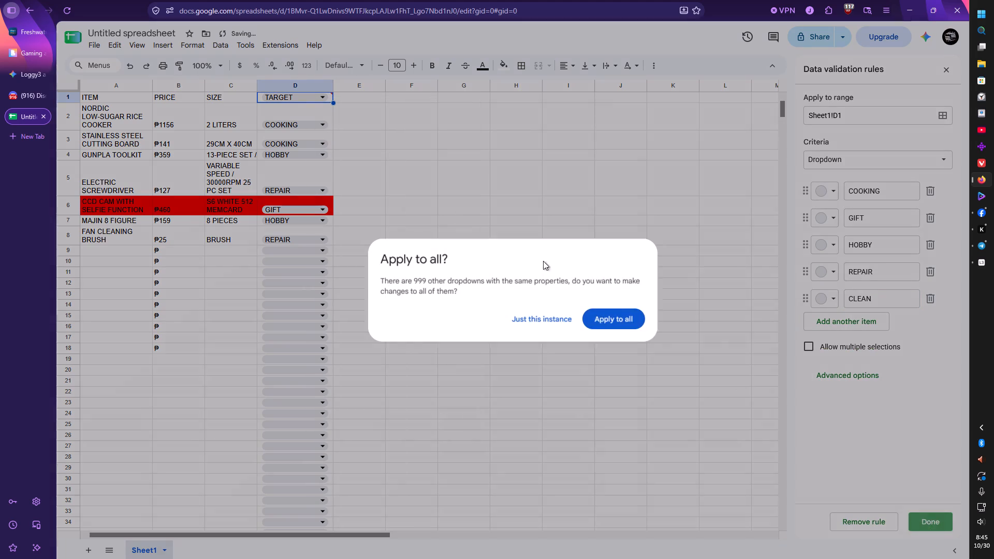
pyautogui.click(608, 317)
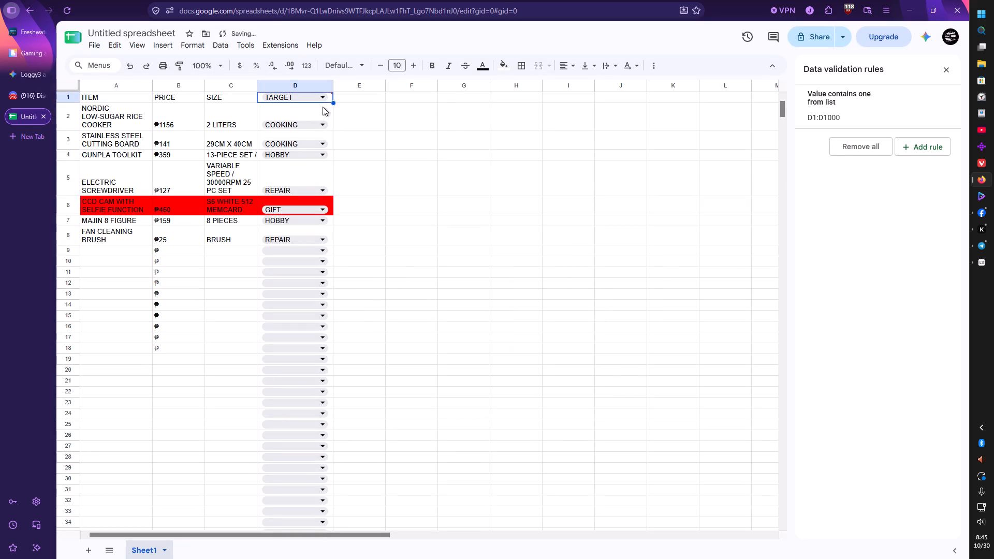
# Clear both the value and the dropdown from header cell D1, and enter TARGET there as plain text.
pyautogui.click(331, 99)
pyautogui.press('BackSpace')
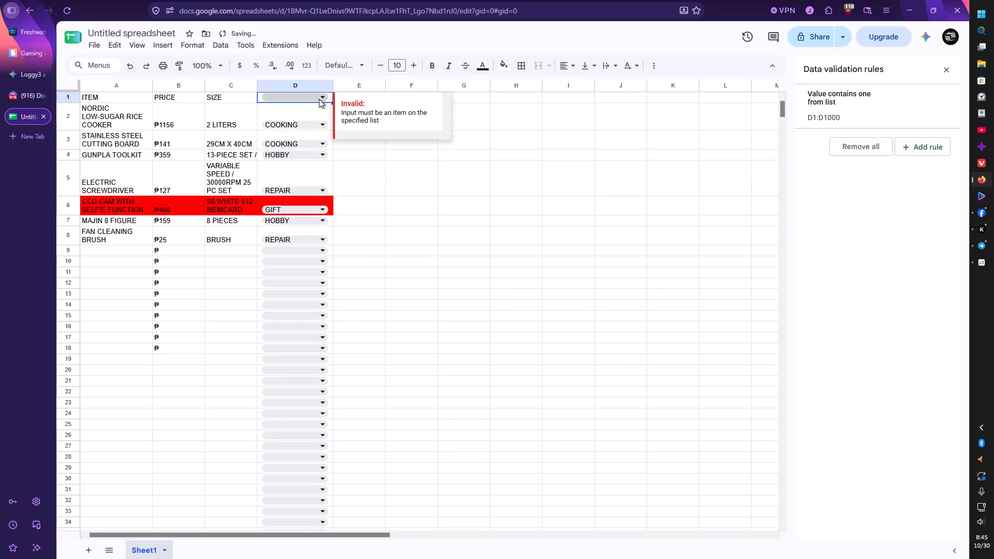
pyautogui.press('BackSpace')
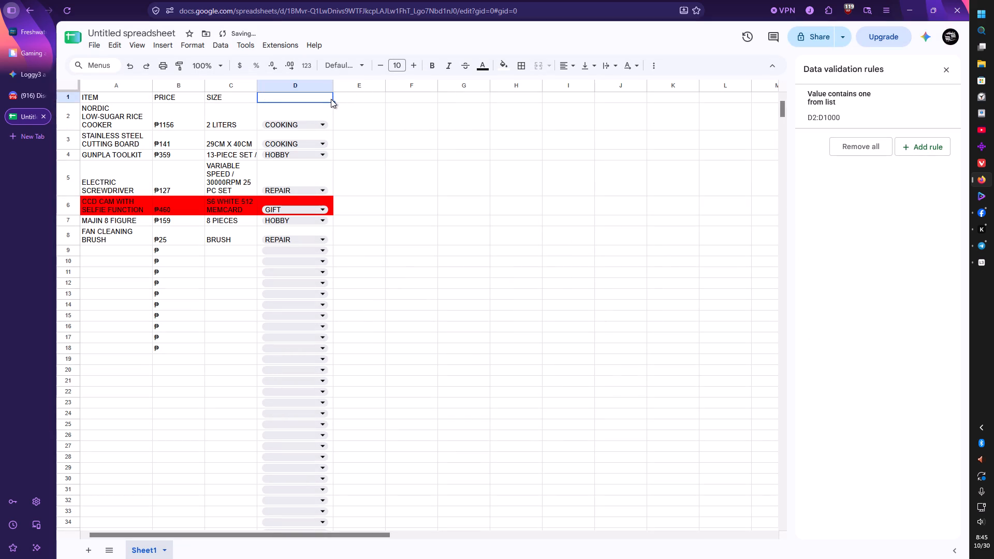
pyautogui.write('TARAAGET')
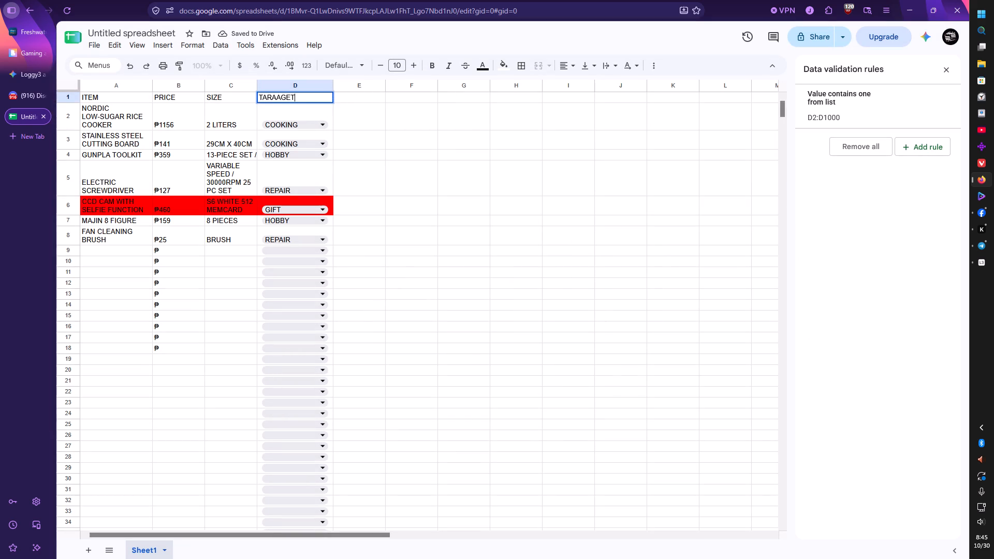
pyautogui.write(']=')
pyautogui.press('BackSpace')
pyautogui.press('BackSpace')
pyautogui.press('BackSpace')
pyautogui.press('BackSpace')
pyautogui.press('BackSpace')
pyautogui.press('BackSpace')
pyautogui.press('BackSpace')
pyautogui.write('GET')
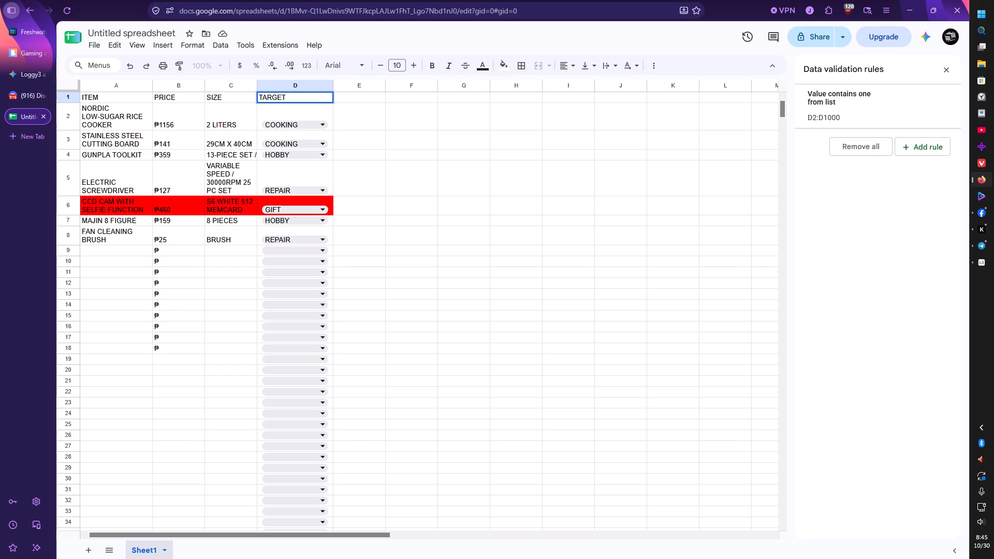
pyautogui.press('Return')
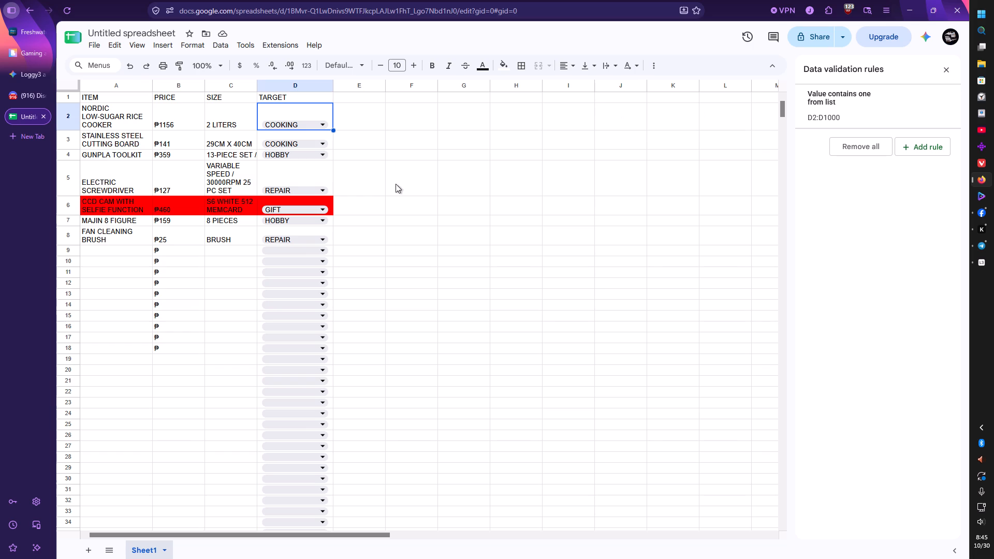
# Select the empty ITEM cell below the fan cleaning brush for the next product entry.
pyautogui.click(125, 249)
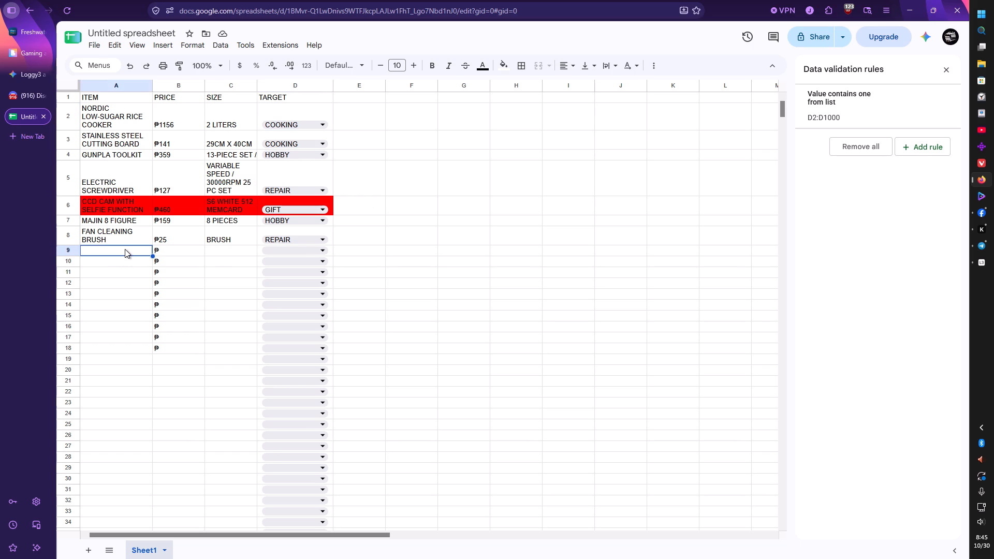
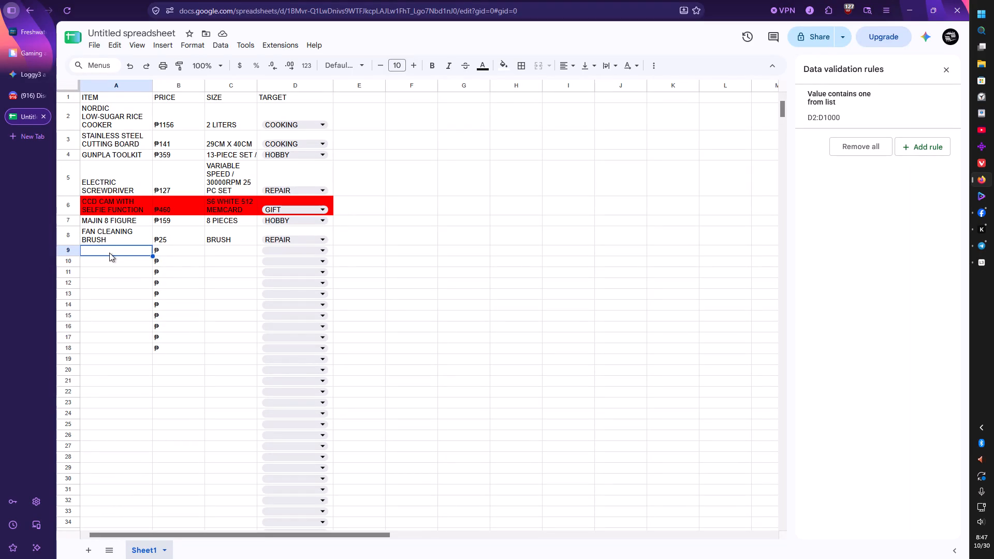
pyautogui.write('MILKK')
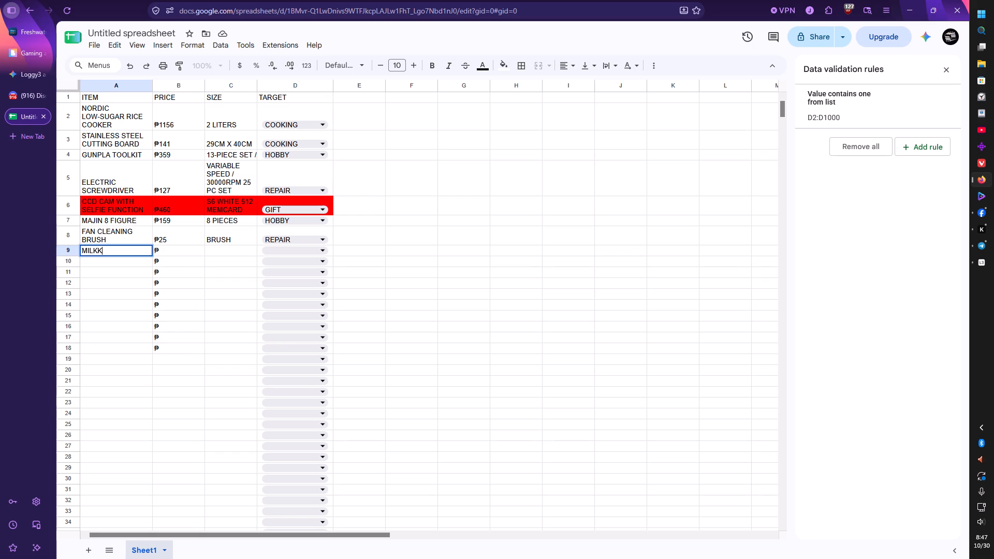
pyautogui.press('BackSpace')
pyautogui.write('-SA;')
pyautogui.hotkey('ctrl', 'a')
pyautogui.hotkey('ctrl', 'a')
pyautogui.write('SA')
# Enter SODA CRACKER as the item name in cell A9, with no stray space inside the second word.
pyautogui.hotkey('ctrl', 'a')
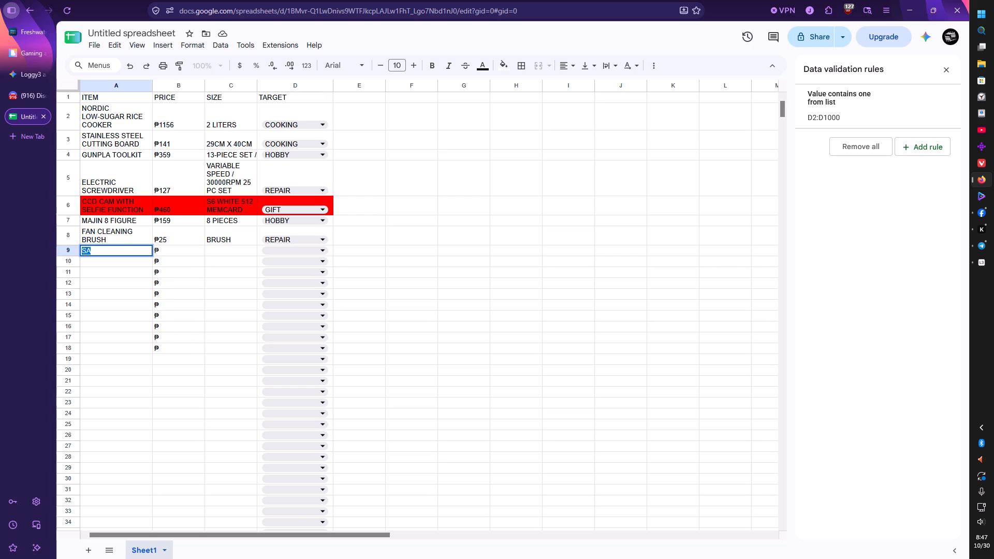
pyautogui.write('SODA C RACKER')
pyautogui.press('Left')
pyautogui.press('Left')
pyautogui.press('Left')
pyautogui.press('Left')
pyautogui.press('Left')
pyautogui.press('Left')
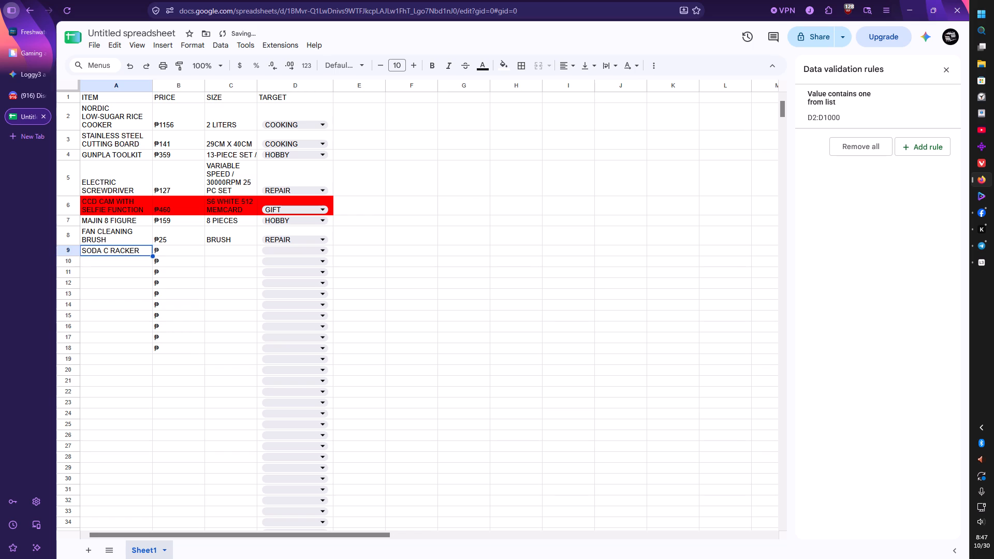
pyautogui.press('Left')
pyautogui.press('F2')
pyautogui.press('Left')
pyautogui.press('Left')
pyautogui.press('Left')
pyautogui.press('Left')
pyautogui.press('Left')
pyautogui.press('Left')
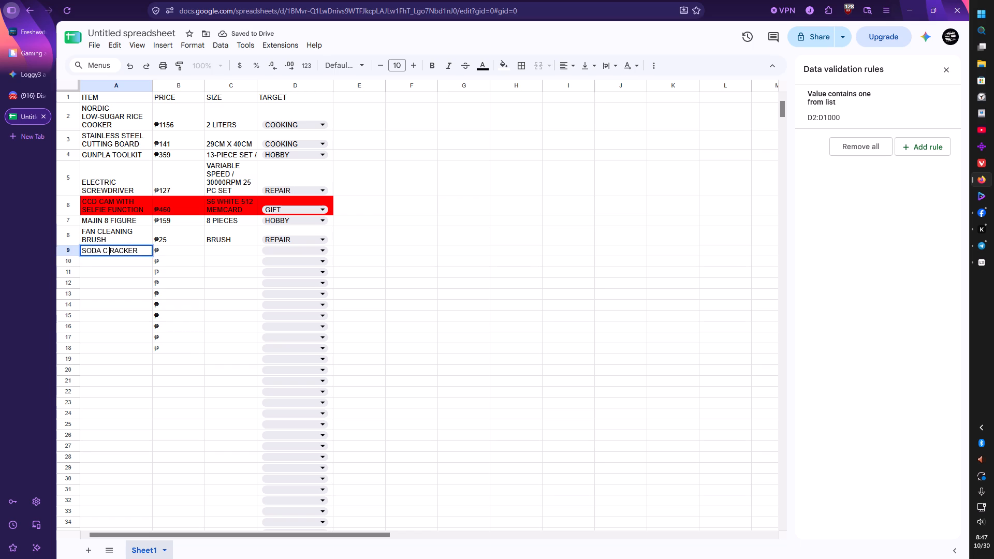
pyautogui.press('Right')
pyautogui.press('Left')
pyautogui.press('BackSpace')
pyautogui.press('End')
pyautogui.press('End')
pyautogui.press('Return')
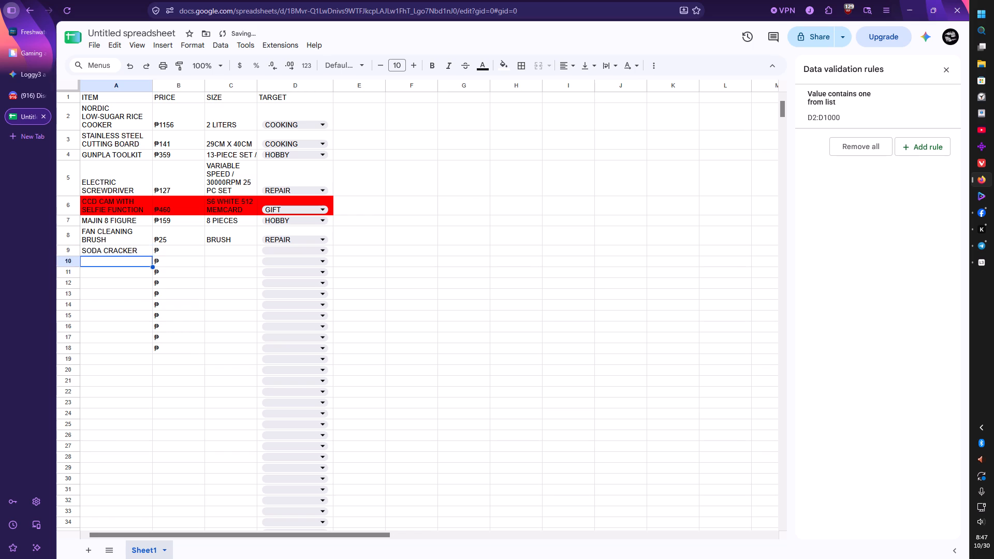
# Complete the soda cracker's PRICE in cell B9 as ₱51, keeping the existing peso sign.
pyautogui.press('Up')
pyautogui.press('Right')
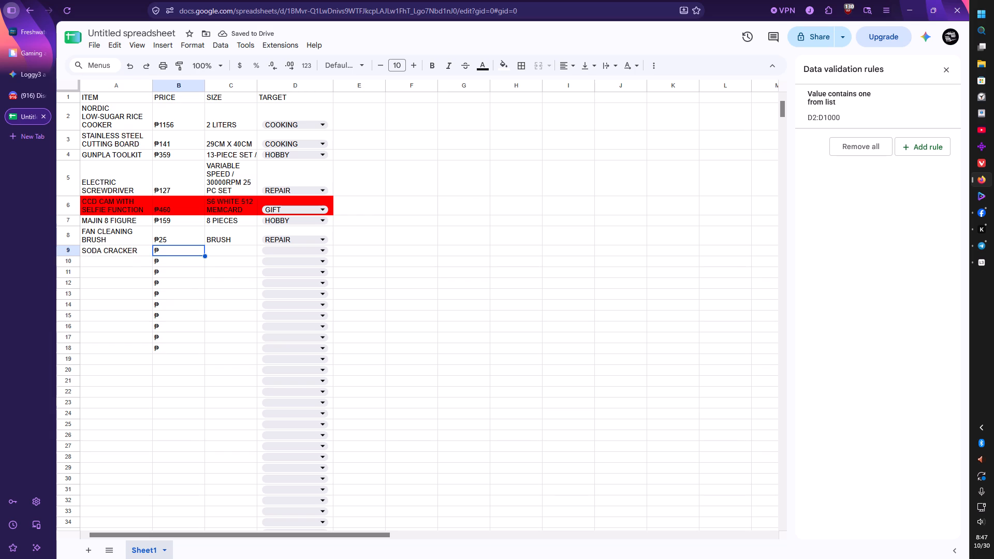
pyautogui.press('Return')
pyautogui.press('Return')
pyautogui.write('51')
pyautogui.hotkey('ctrl', 'z')
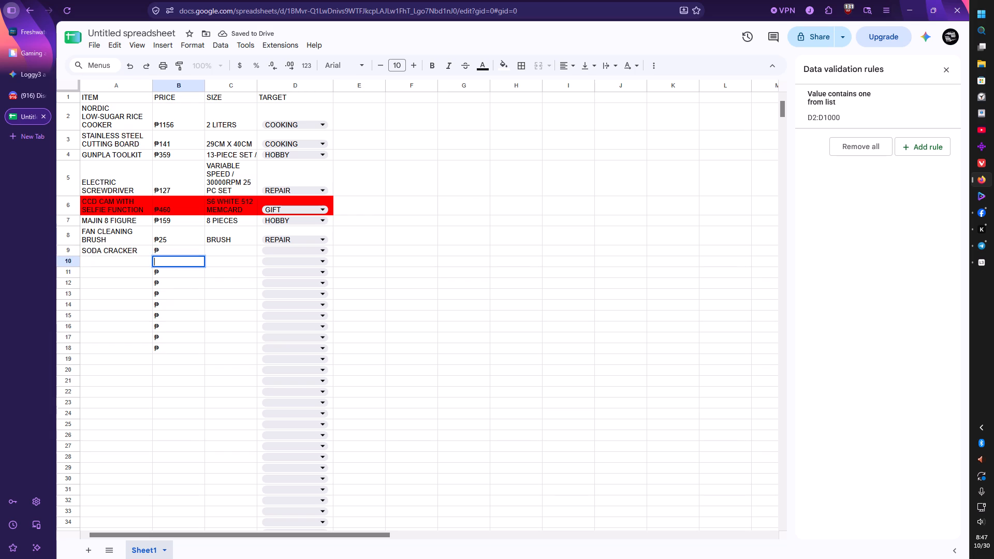
pyautogui.press('Escape')
pyautogui.press('Up')
pyautogui.press('Return')
pyautogui.write('51')
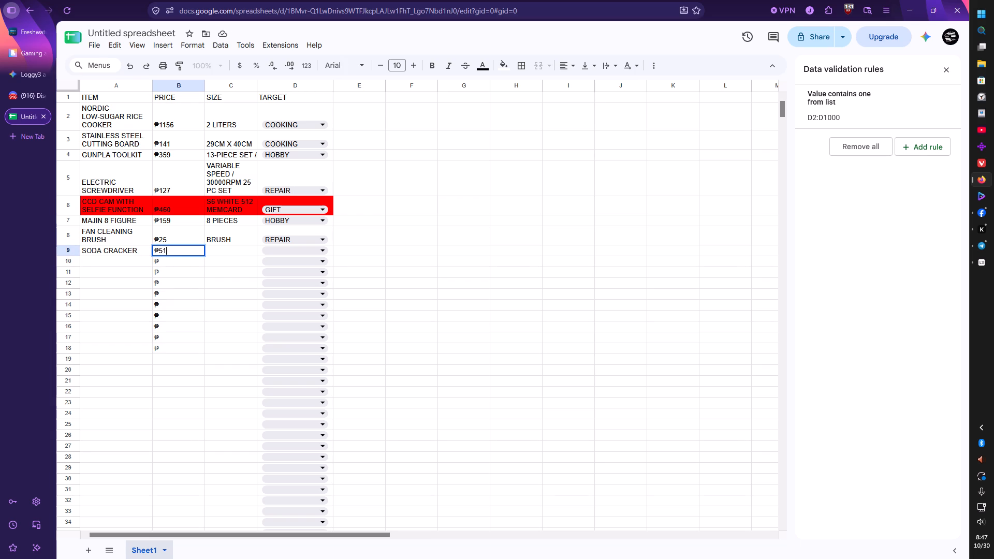
pyautogui.press('Return')
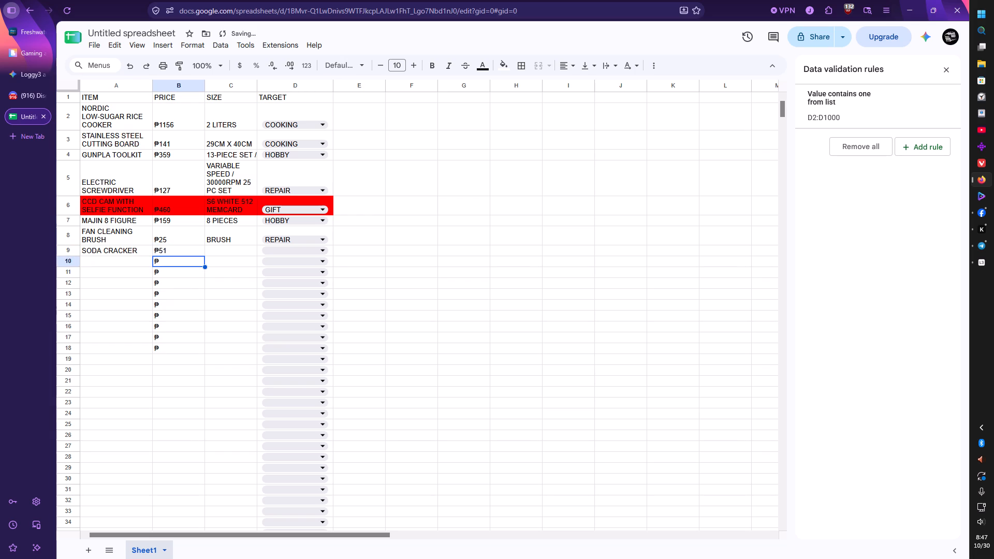
# Select the empty SIZE cell in the soda cracker row.
pyautogui.press('Up')
pyautogui.press('Right')
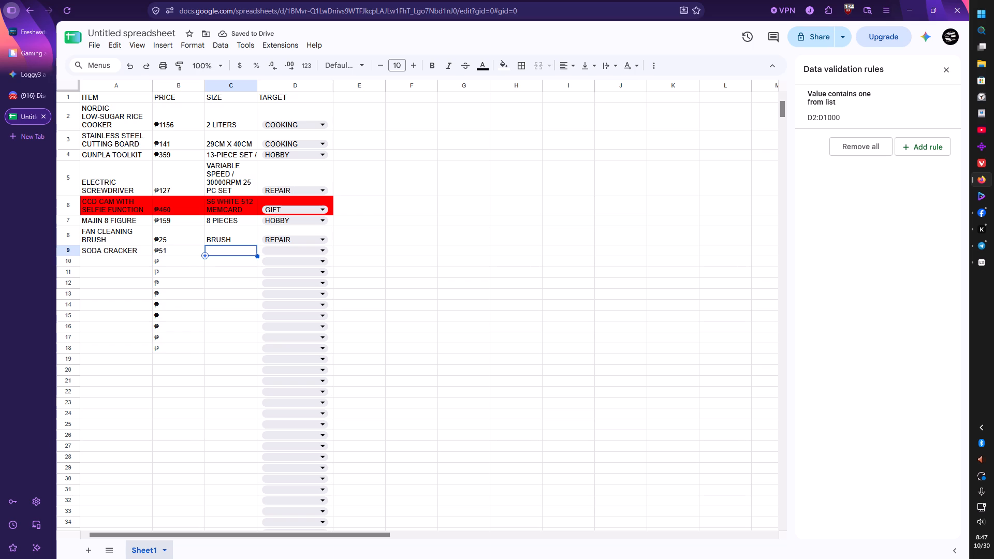
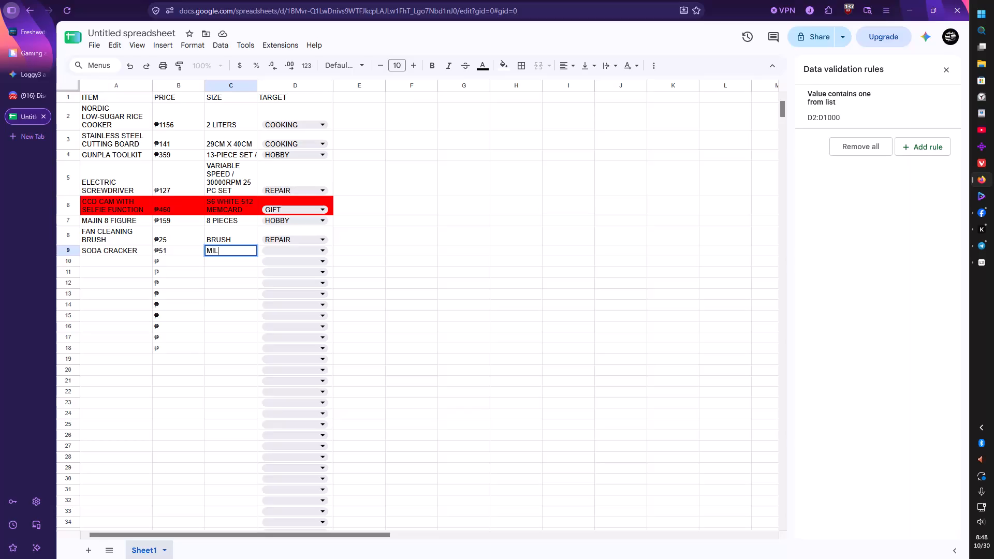
# Complete the soda cracker's SIZE entry in cell C9 as MILK-SALT / 32PACK/ 96 PCS.
pyautogui.write('K-SALT')
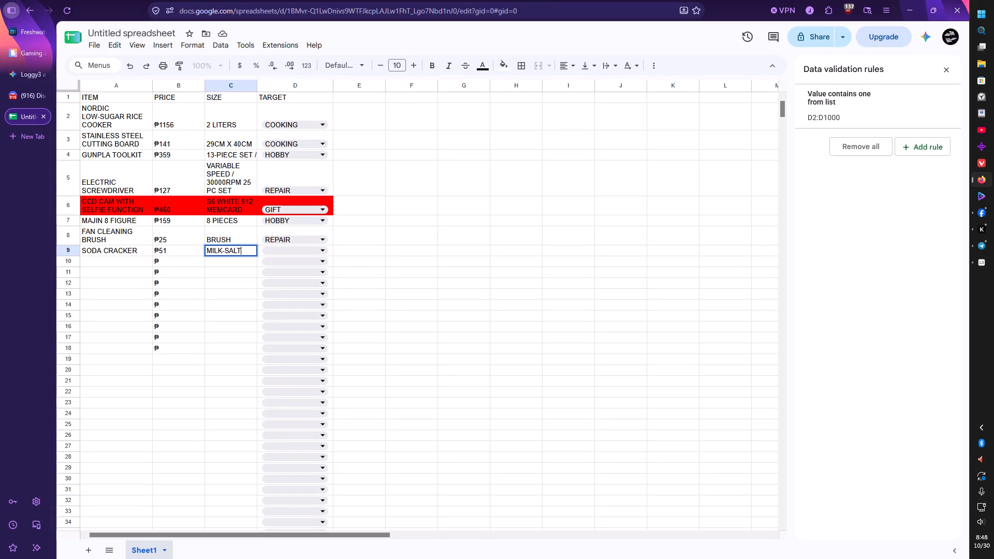
pyautogui.press('space')
pyautogui.write('/')
pyautogui.press('space')
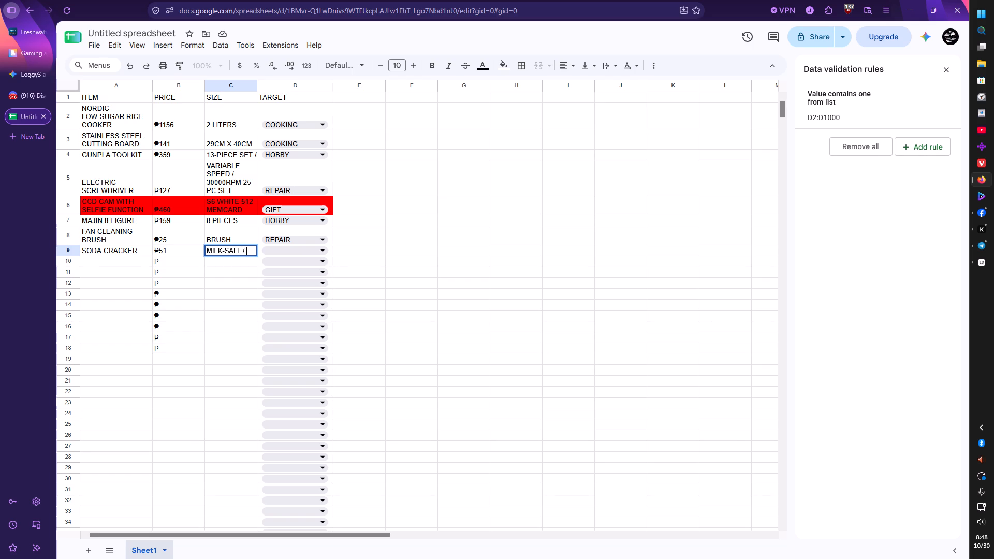
pyautogui.write('32')
pyautogui.press('space')
pyautogui.press('BackSpace')
pyautogui.write('PK')
pyautogui.press('BackSpace')
pyautogui.write('ACK/')
pyautogui.press('space')
pyautogui.write('96')
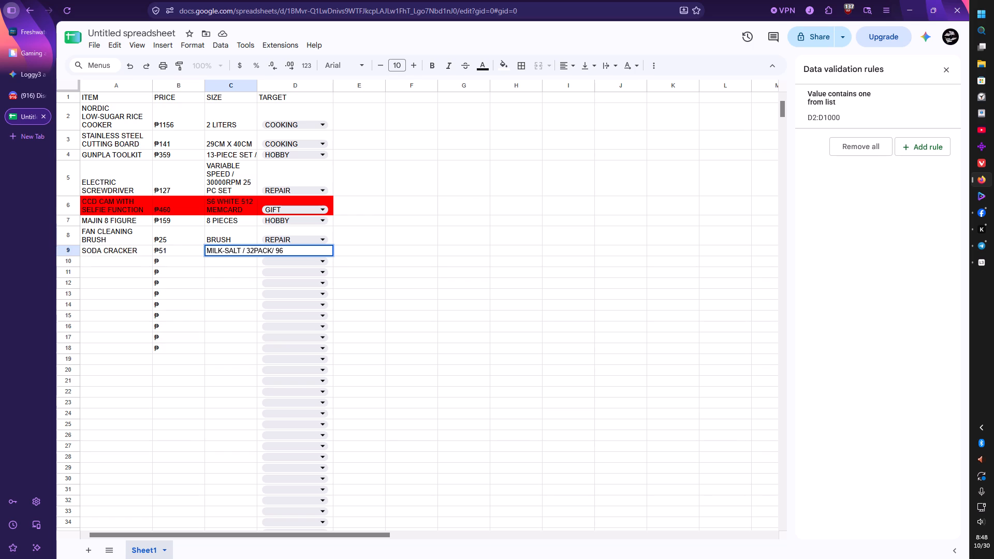
pyautogui.press('space')
pyautogui.write('PCS')
pyautogui.press('Return')
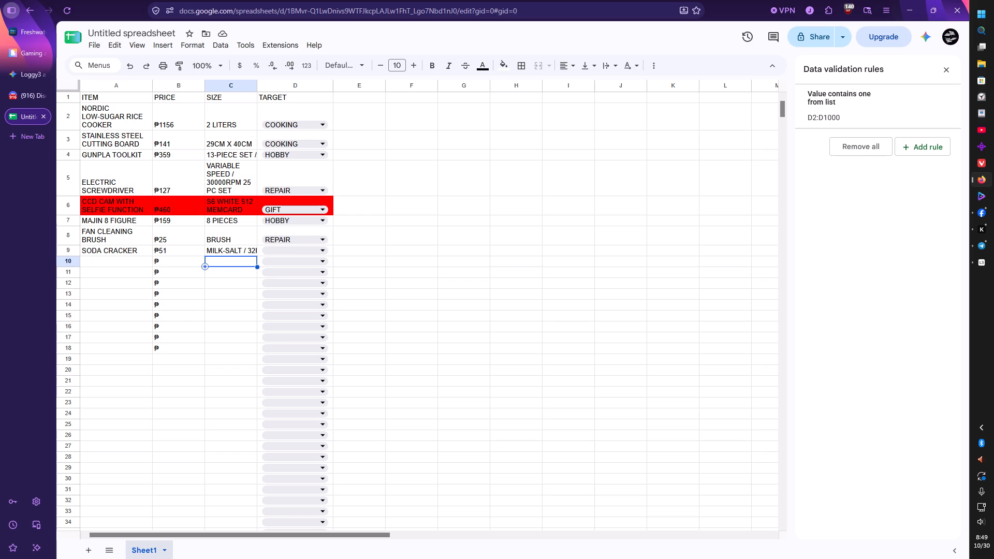
# Close the data validation rules pane.
pyautogui.click(945, 73)
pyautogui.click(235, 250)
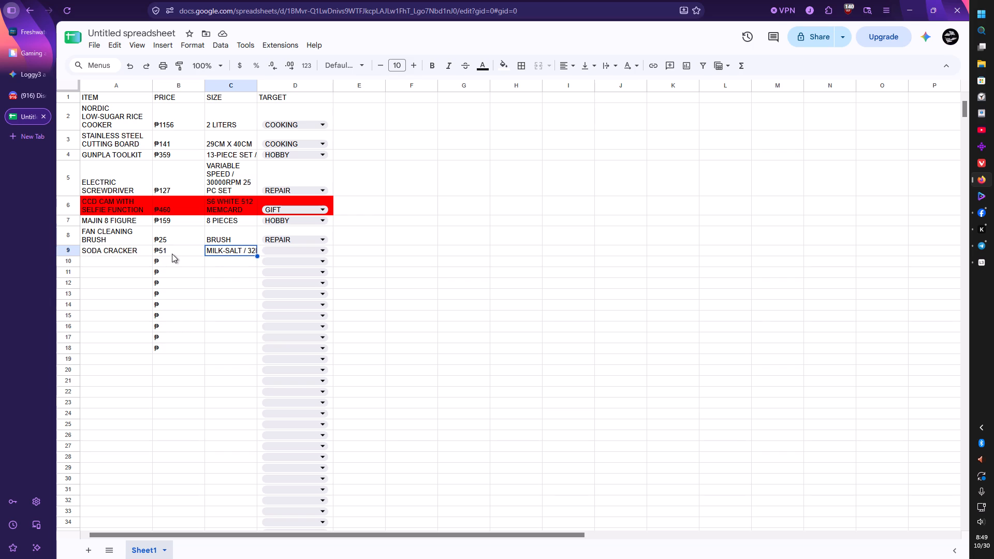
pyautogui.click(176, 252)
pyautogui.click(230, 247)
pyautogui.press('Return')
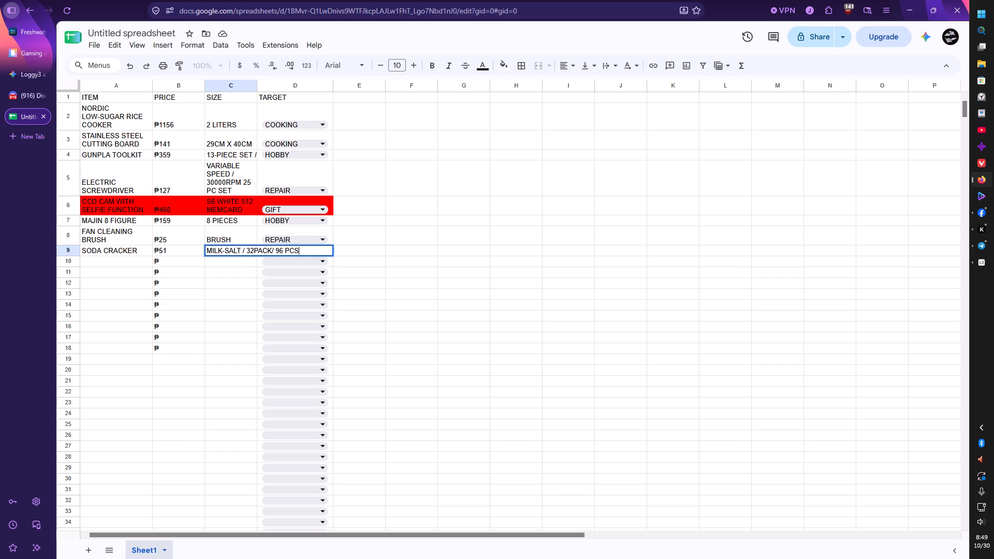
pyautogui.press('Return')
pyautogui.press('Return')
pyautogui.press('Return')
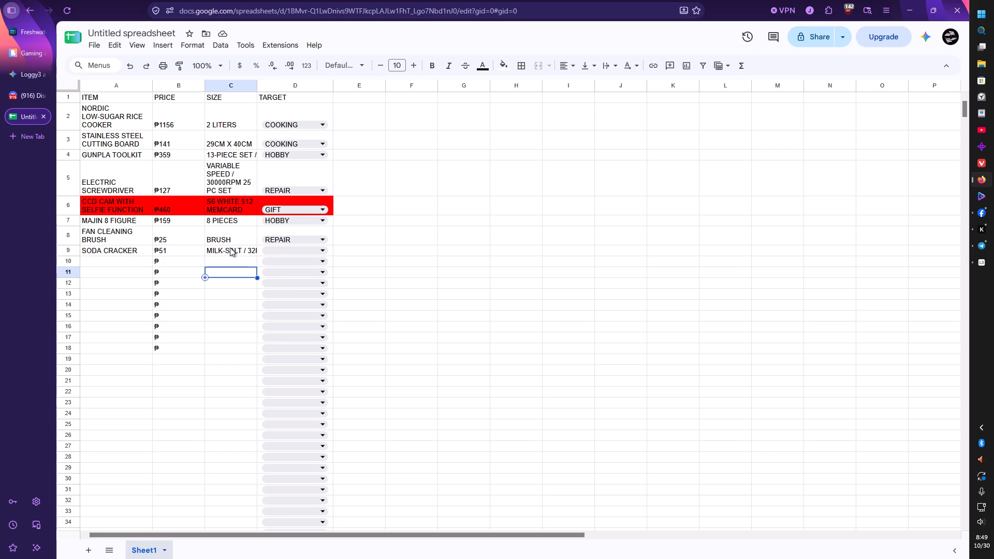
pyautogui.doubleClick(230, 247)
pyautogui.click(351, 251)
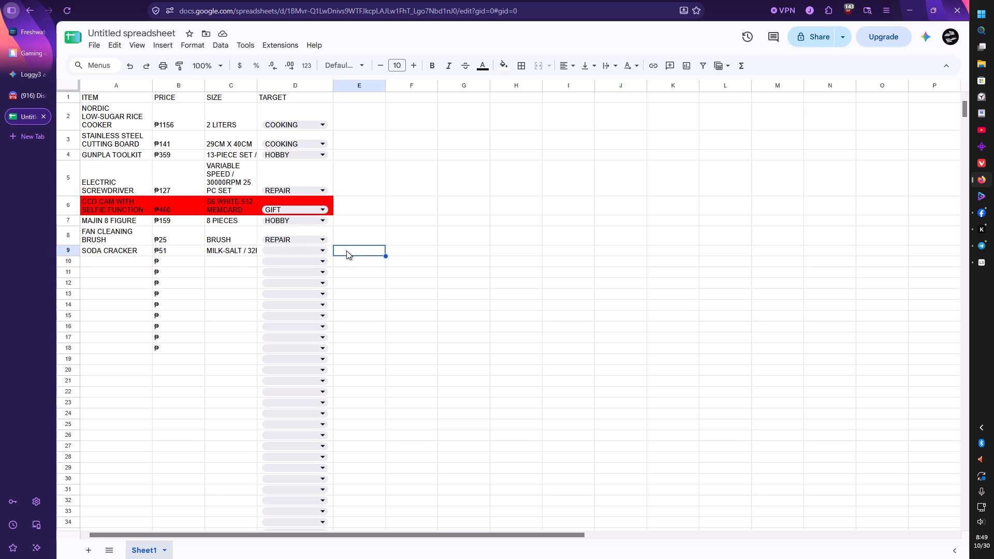
# Edit the dropdown rule of the soda cracker's TARGET cell D9 and add FOOD as a new option after CLEAN.
pyautogui.click(320, 248)
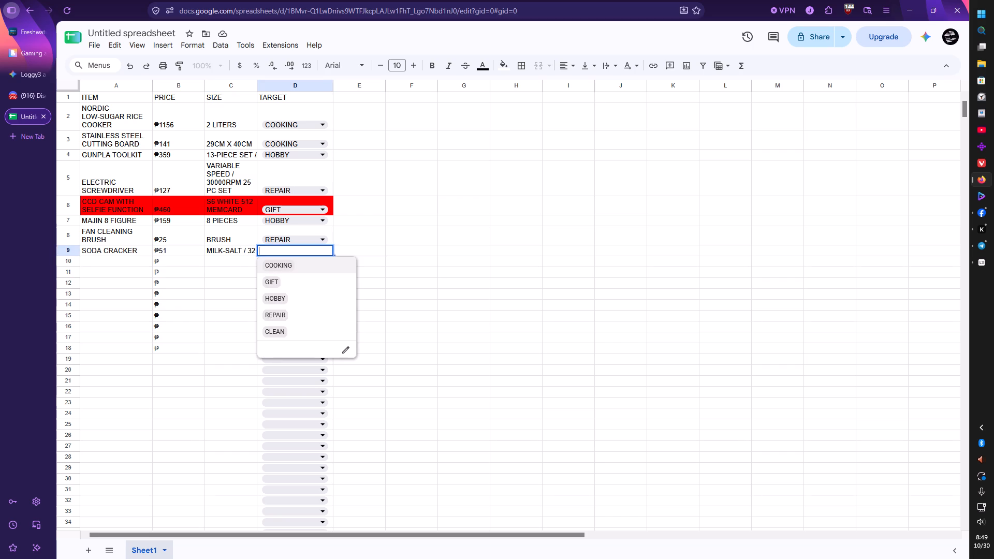
pyautogui.click(349, 345)
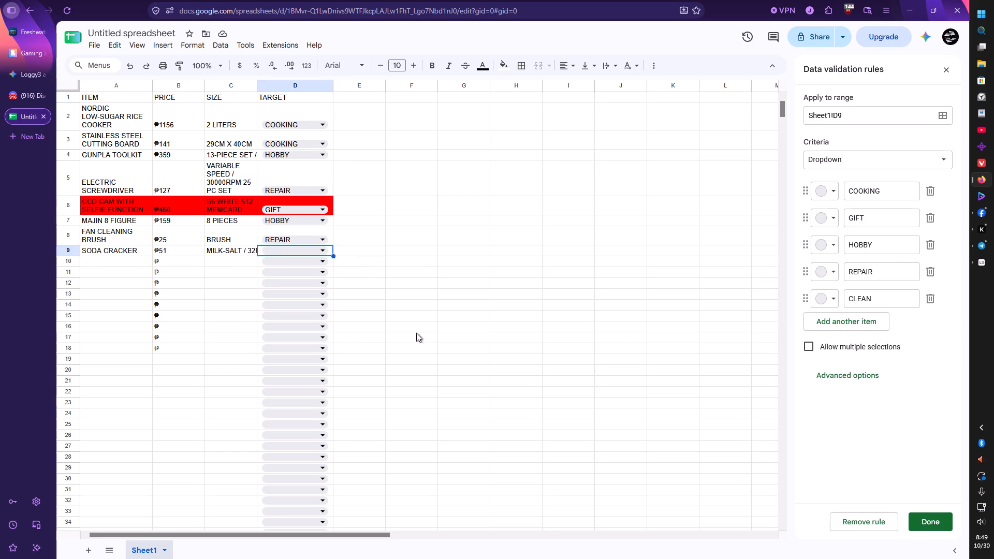
pyautogui.click(866, 320)
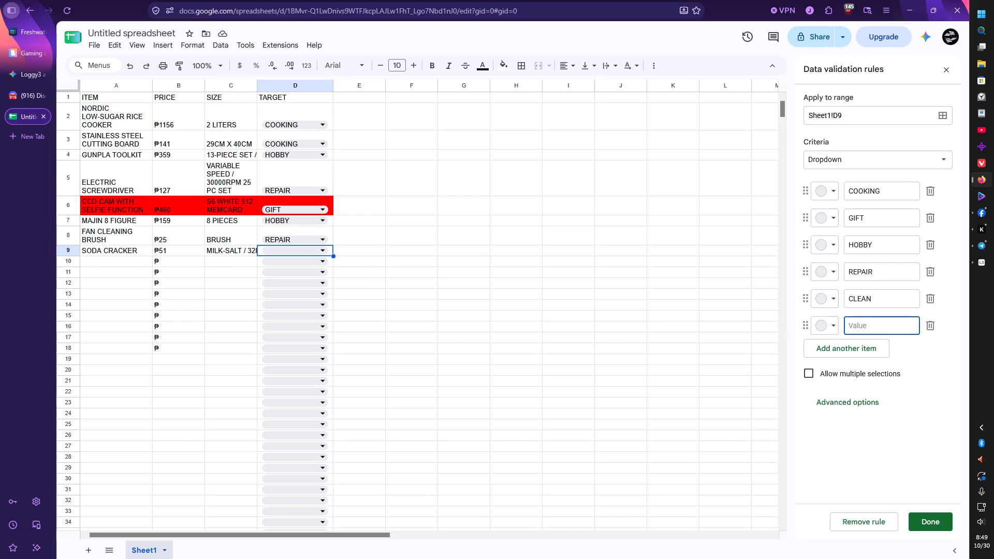
pyautogui.write('FOOD')
pyautogui.press('Return')
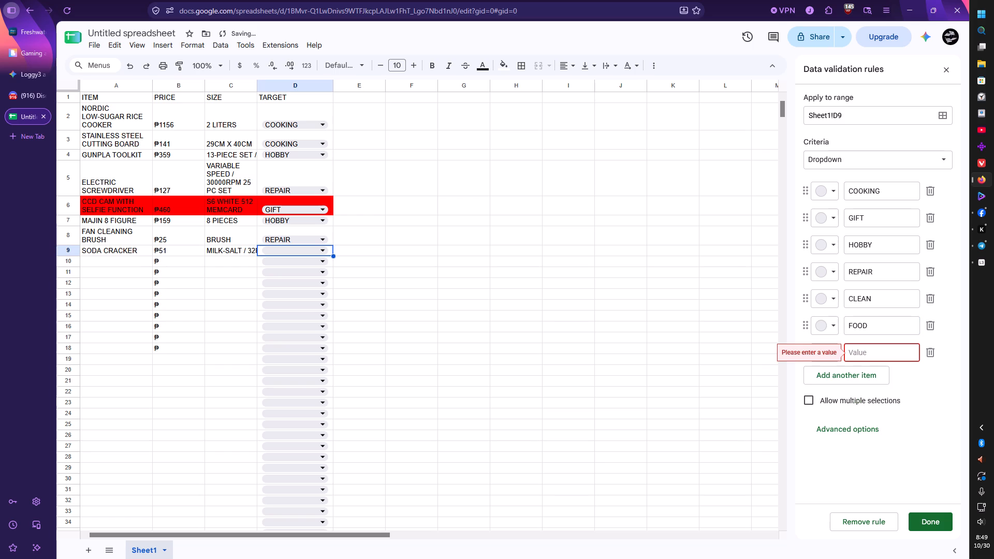
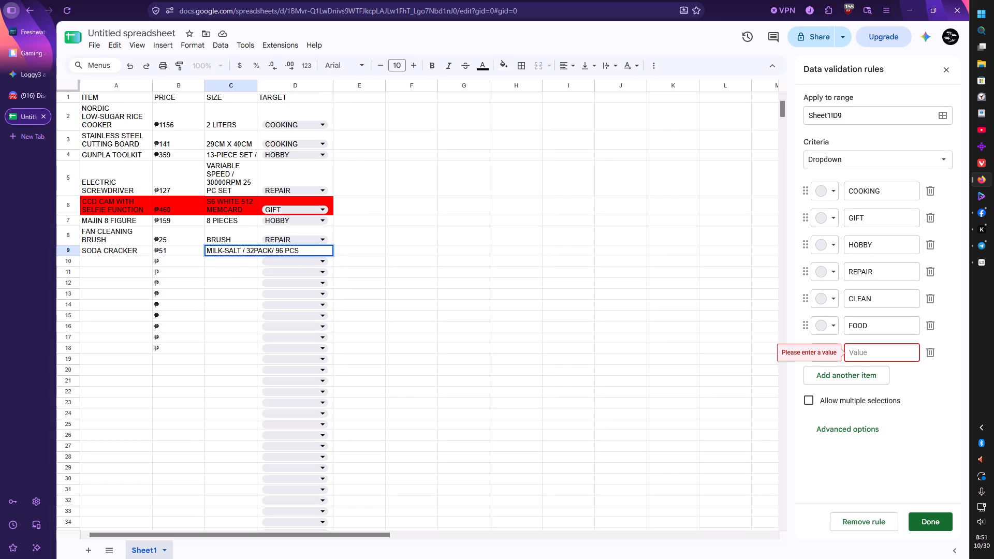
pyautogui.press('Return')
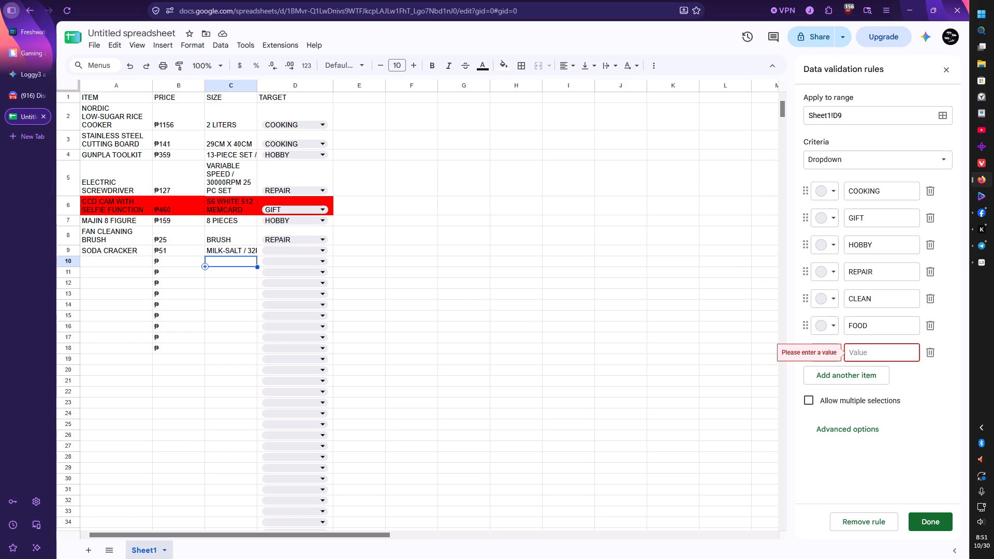
# Save the dropdown rule with the FOOD option and apply it to all matching TARGET dropdowns.
pyautogui.click(946, 523)
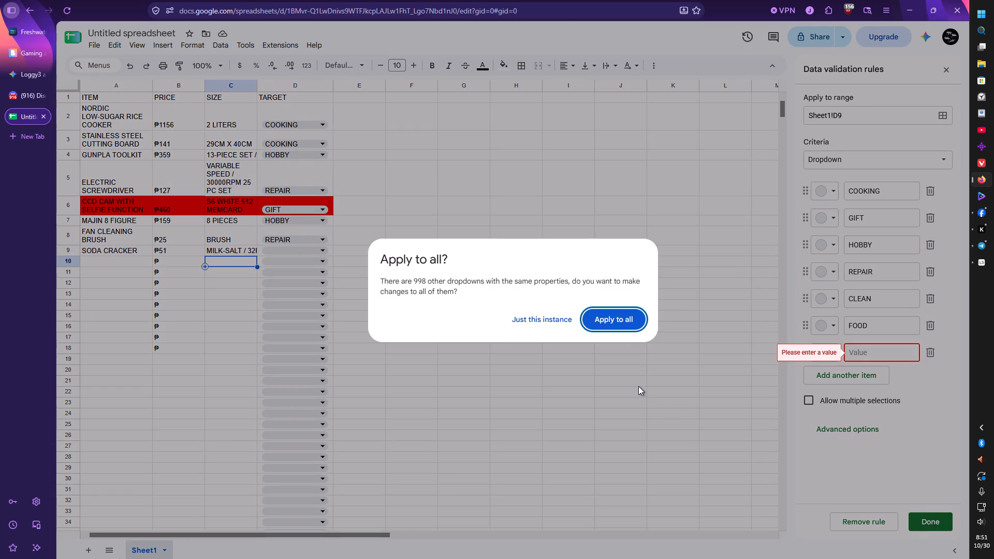
pyautogui.scroll(-1, 634, 373)
pyautogui.click(618, 322)
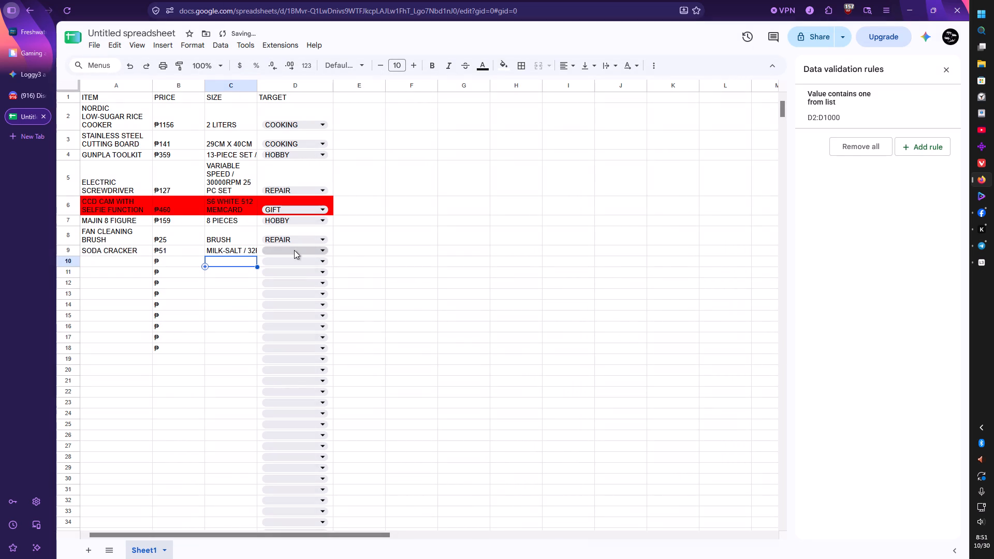
# Set the soda cracker's TARGET in cell D9 to FOOD.
pyautogui.click(294, 250)
pyautogui.click(275, 348)
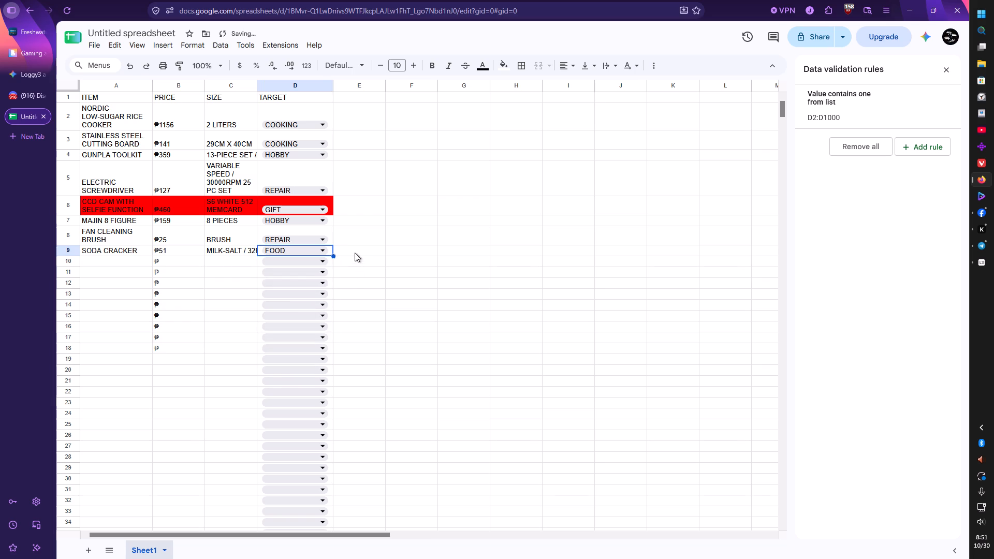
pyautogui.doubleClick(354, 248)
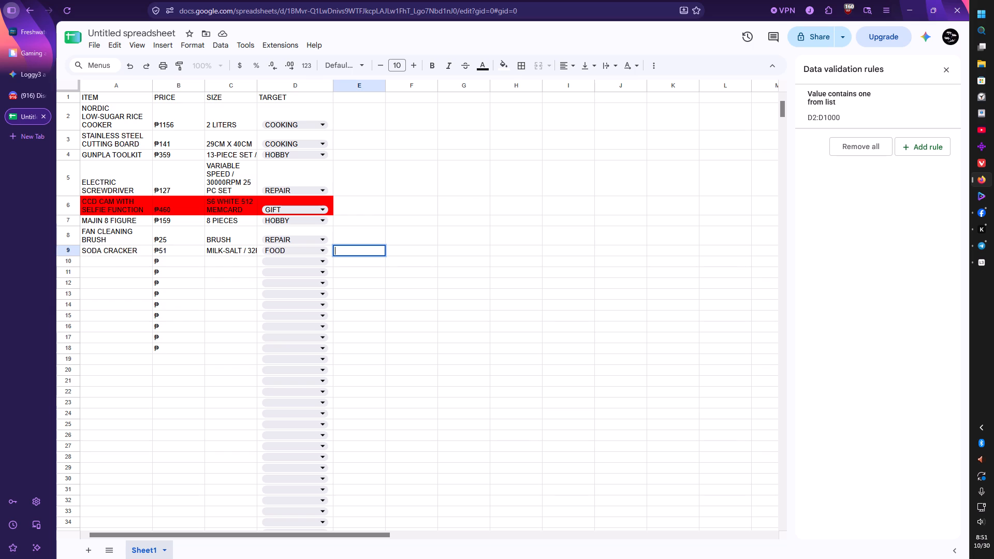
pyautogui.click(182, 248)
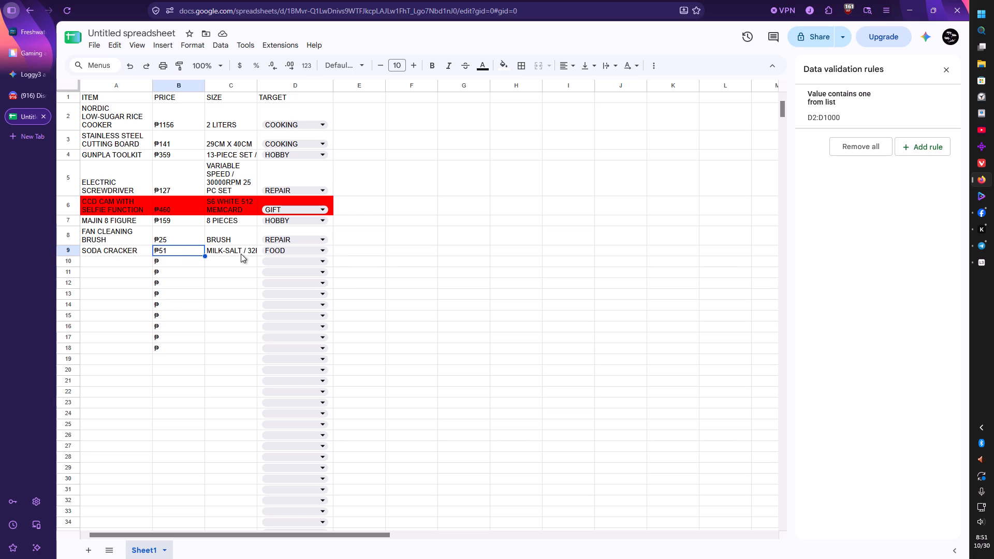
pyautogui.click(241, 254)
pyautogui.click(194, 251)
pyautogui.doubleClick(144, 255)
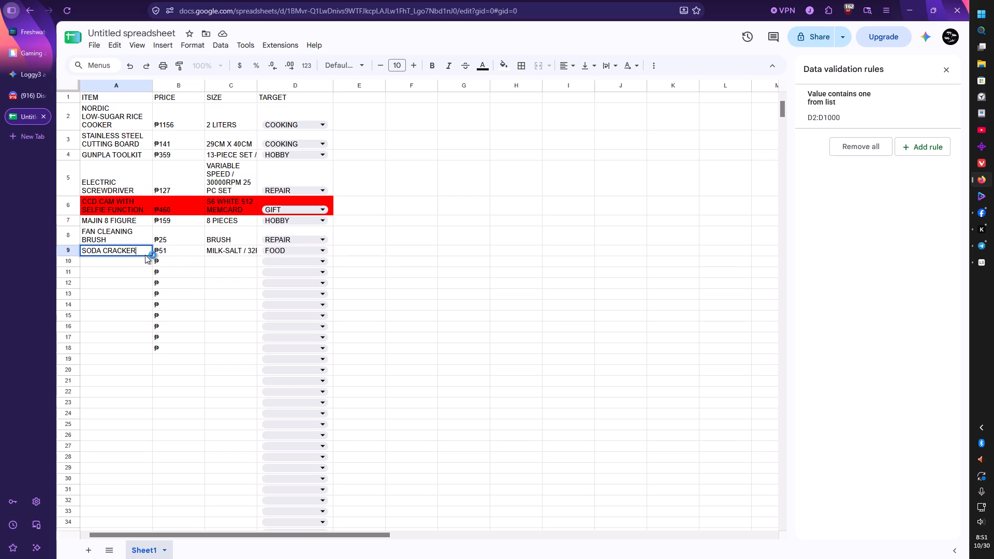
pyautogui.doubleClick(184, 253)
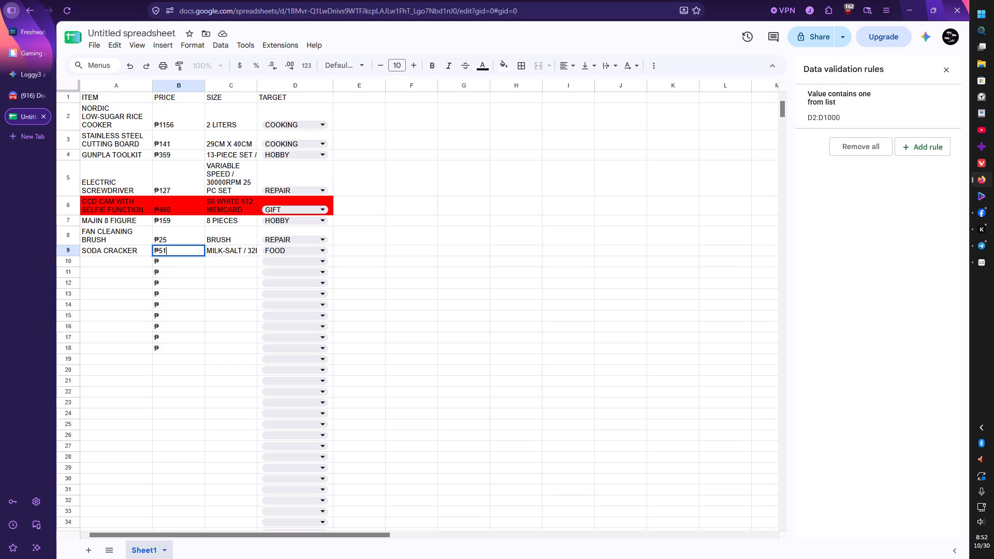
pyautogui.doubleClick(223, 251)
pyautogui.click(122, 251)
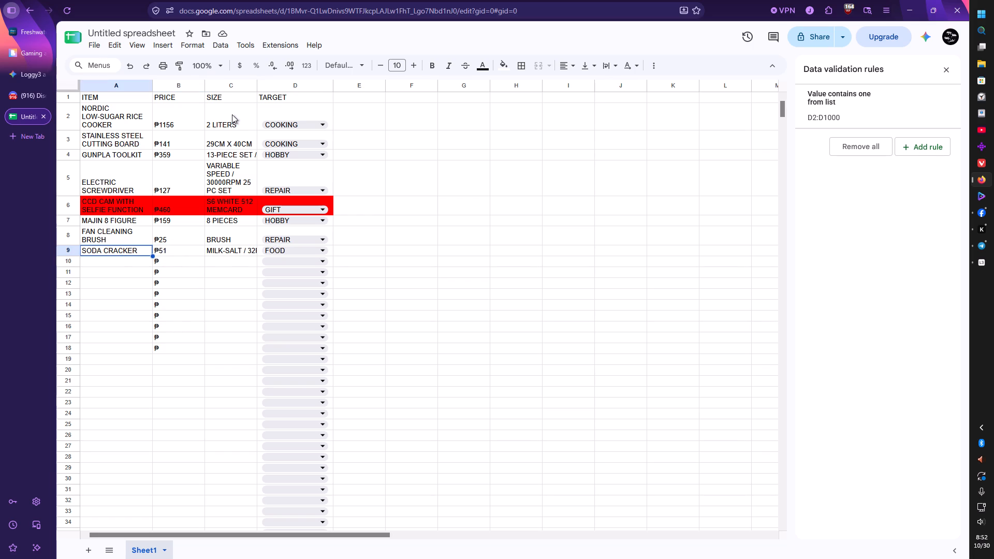
# Turn off text wrapping for the SIZE cells C2 to C18 so long entries stay on one line.
pyautogui.moveTo(232, 108); pyautogui.dragTo(237, 346)
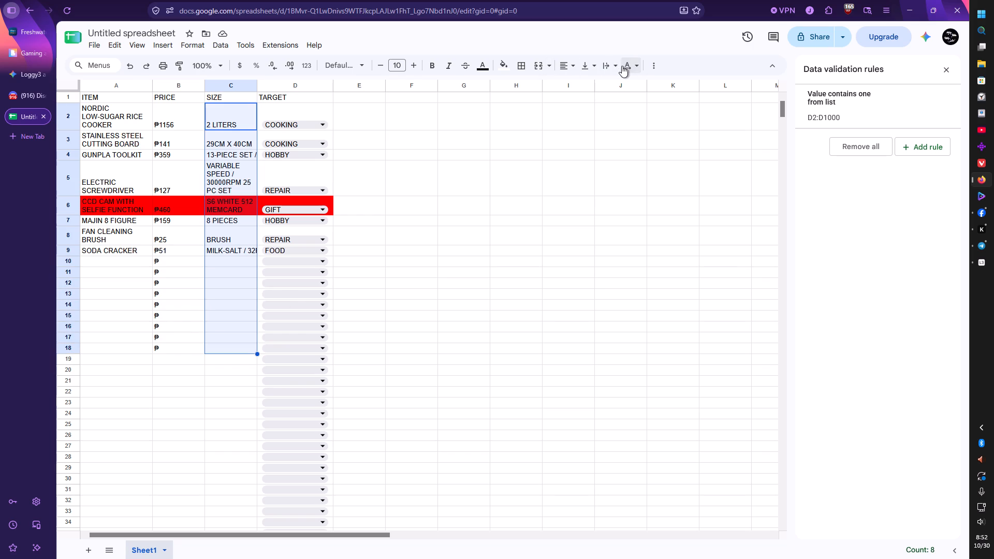
pyautogui.click(607, 69)
pyautogui.moveTo(628, 88); pyautogui.dragTo(623, 92)
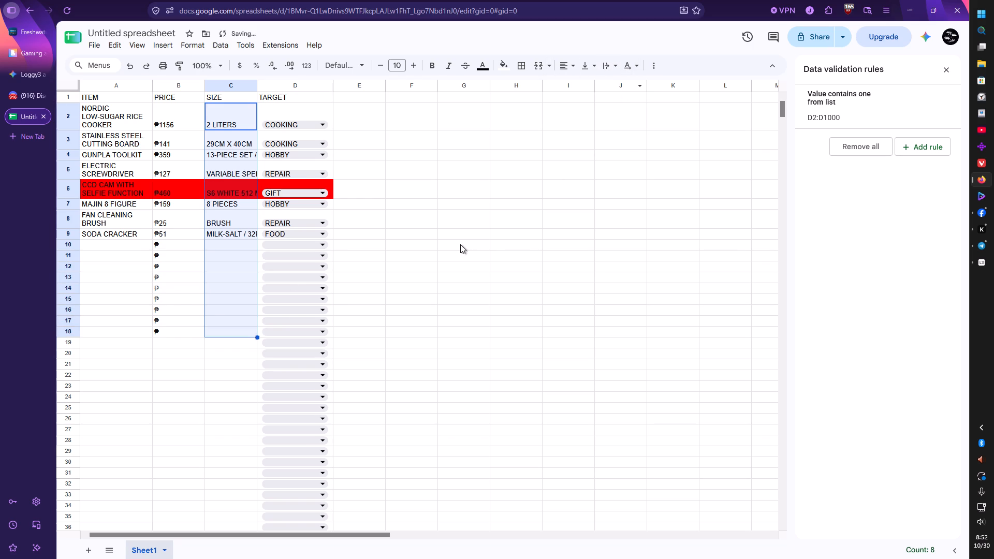
# Auto-fit the width of the SIZE column C to its longest entry.
pyautogui.doubleClick(257, 81)
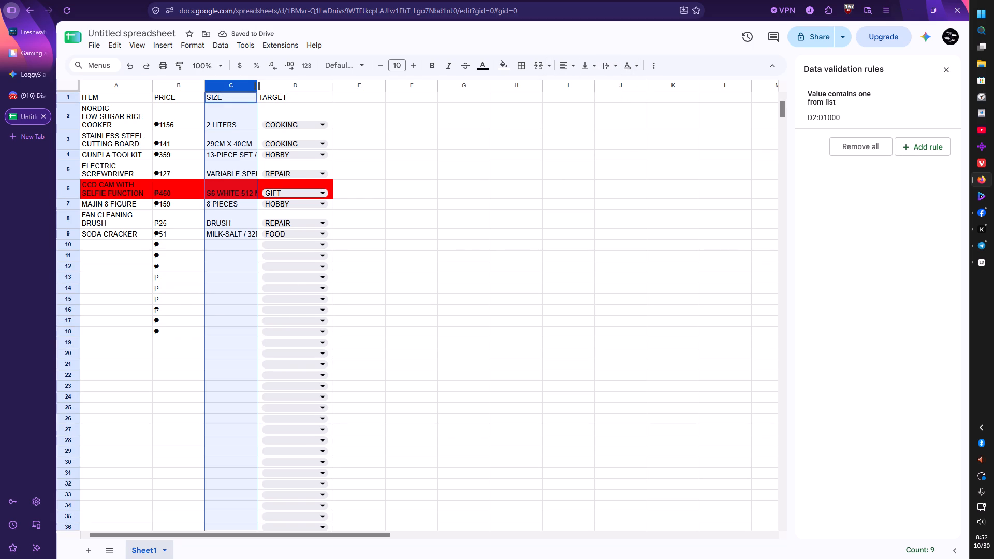
pyautogui.tripleClick(259, 82)
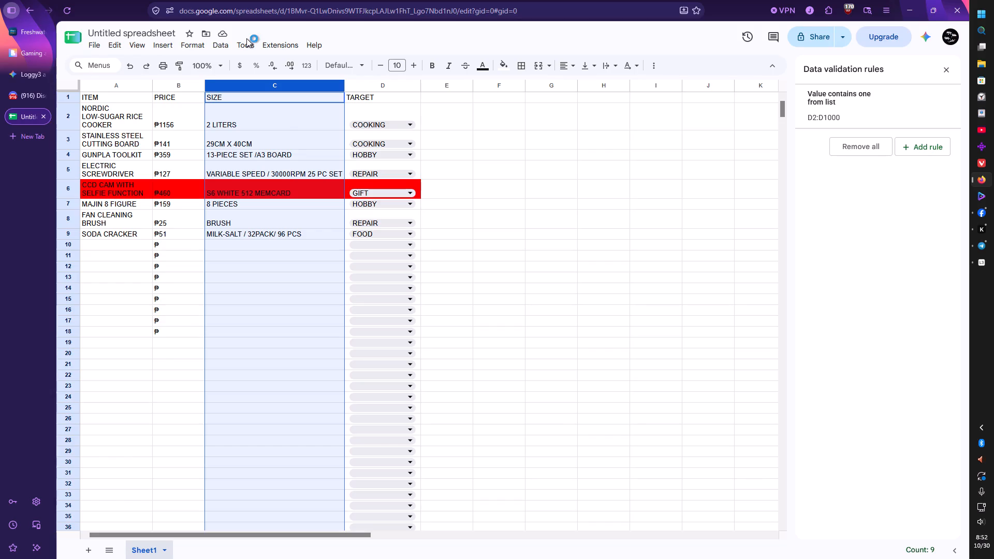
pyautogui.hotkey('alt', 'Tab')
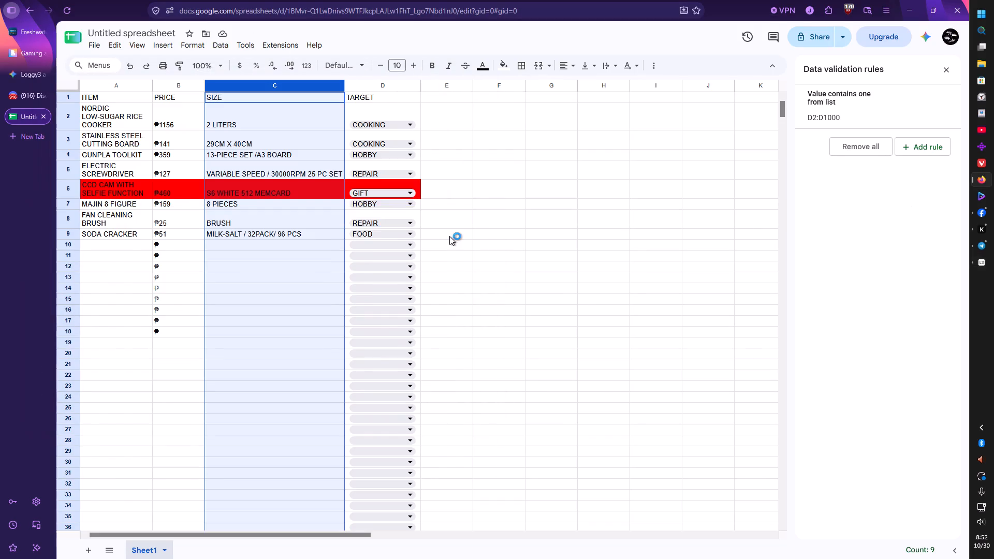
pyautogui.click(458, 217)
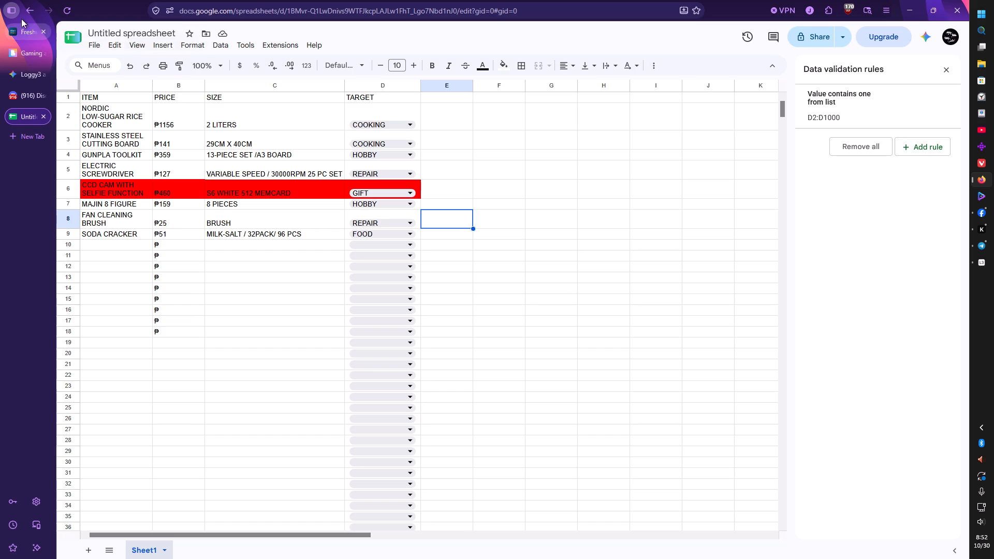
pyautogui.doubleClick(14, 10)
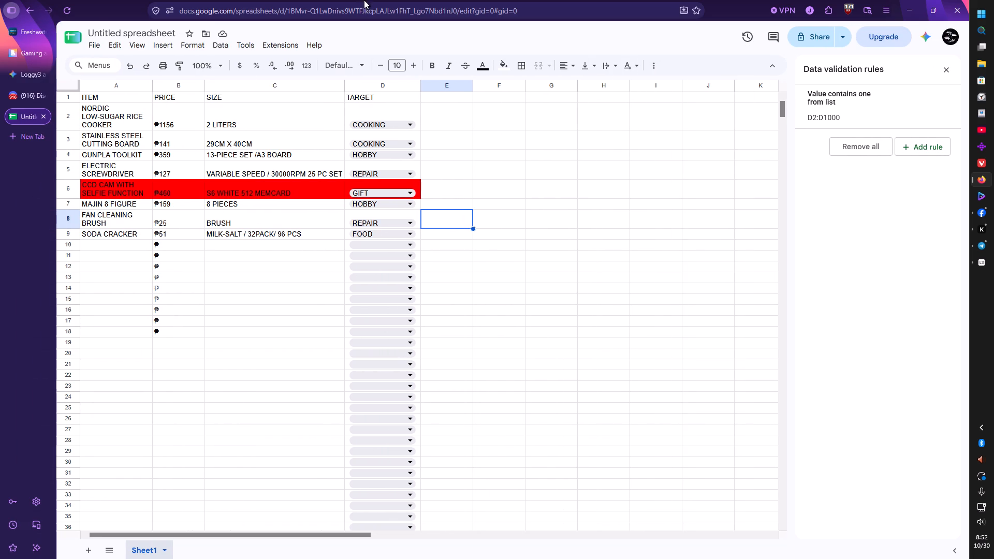
# Close the data validation rules pane.
pyautogui.moveTo(947, 71); pyautogui.dragTo(953, 72)
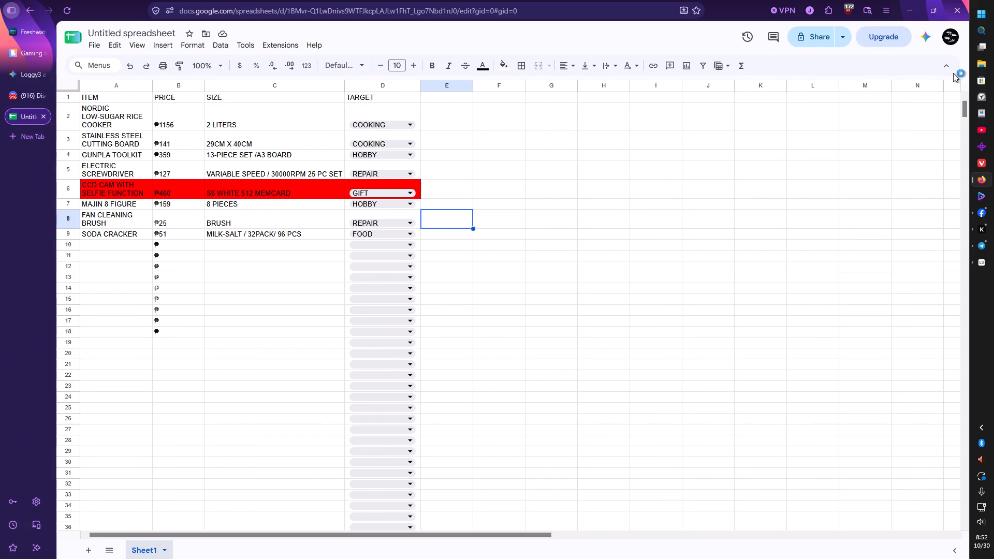
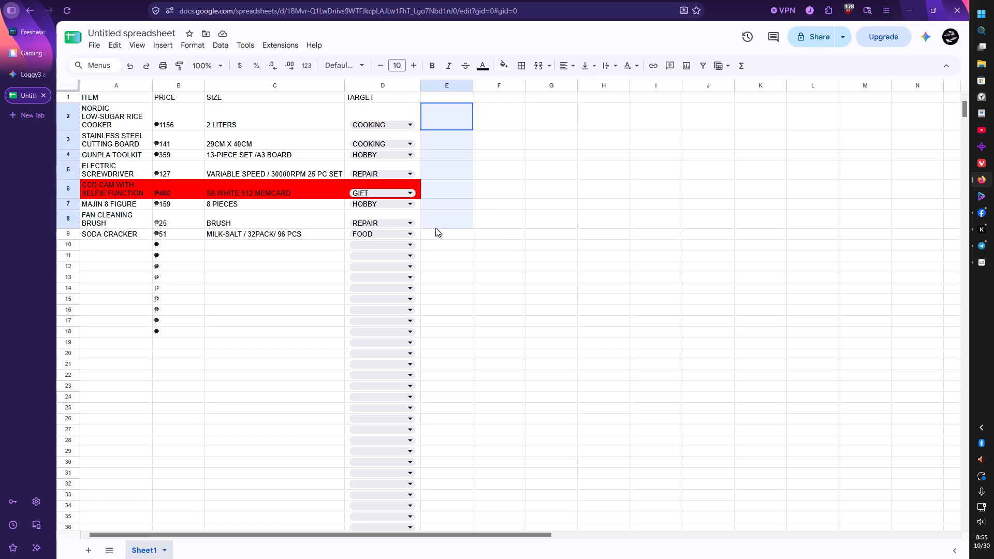
# Select the empty cells E2 to E9 next to the TARGET column, alongside the listed products.
pyautogui.moveTo(435, 228); pyautogui.dragTo(438, 237)
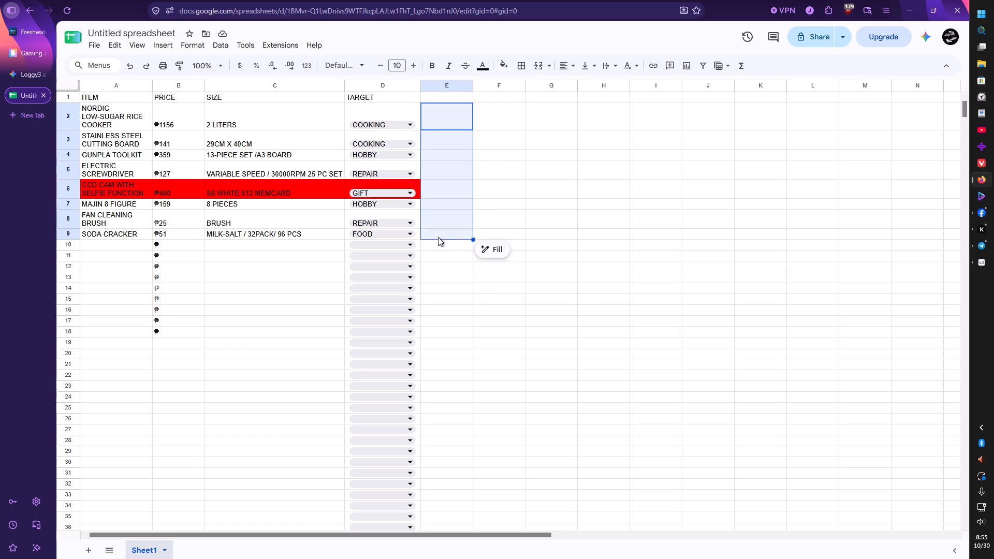
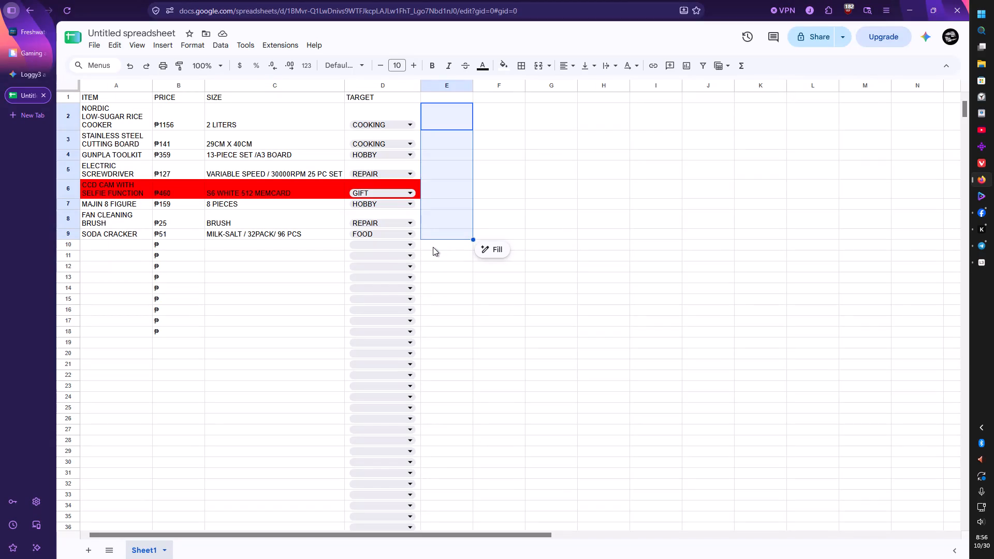
# Select only the empty cell E10 beside the TARGET column, in the row below the soda cracker entry.
pyautogui.click(433, 247)
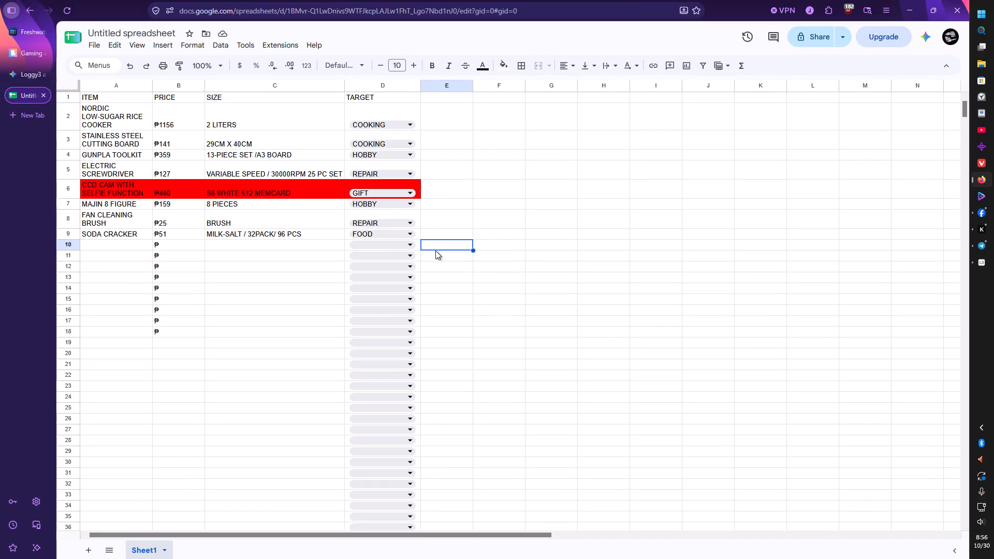
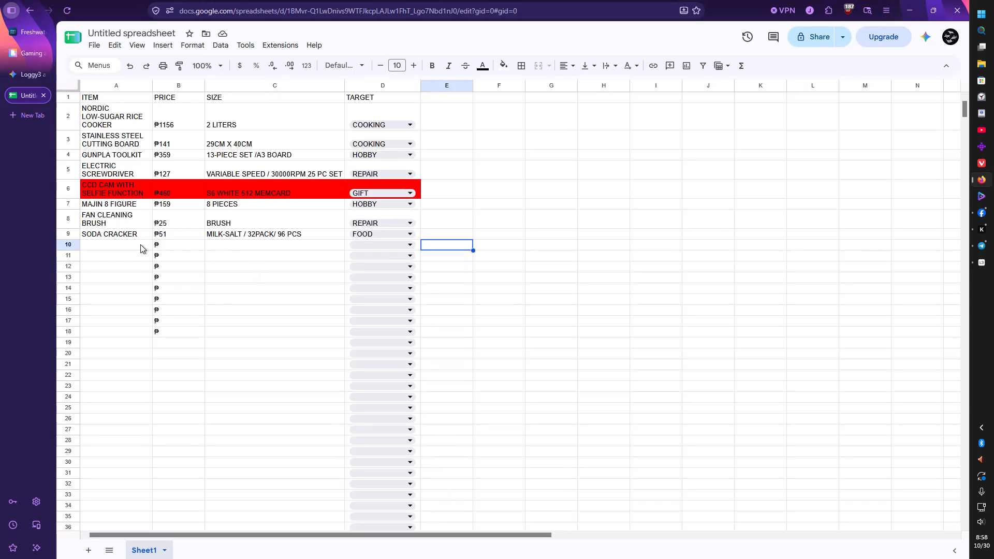
# Enter DOG VEG/FRUIT DEHYDRATED TREAT as the item in A10, below SODA CRACKER.
pyautogui.doubleClick(140, 244)
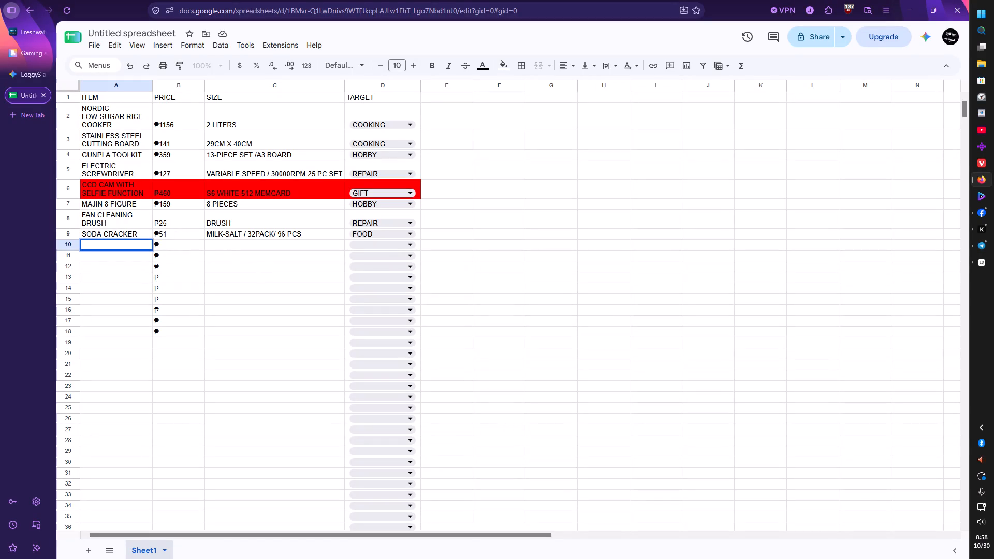
pyautogui.write('PE')
pyautogui.press('BackSpace')
pyautogui.press('BackSpace')
pyautogui.write('DOG D')
pyautogui.press('BackSpace')
pyautogui.write('VEG')
pyautogui.press('/')
pyautogui.press('BackSpace')
pyautogui.press('space')
pyautogui.press('space')
pyautogui.write('FRTU')
pyautogui.press('BackSpace')
pyautogui.press('BackSpace')
pyautogui.press('BackSpace')
pyautogui.press('BackSpace')
pyautogui.press('BackSpace')
pyautogui.write('RU')
pyautogui.press('BackSpace')
pyautogui.press('BackSpace')
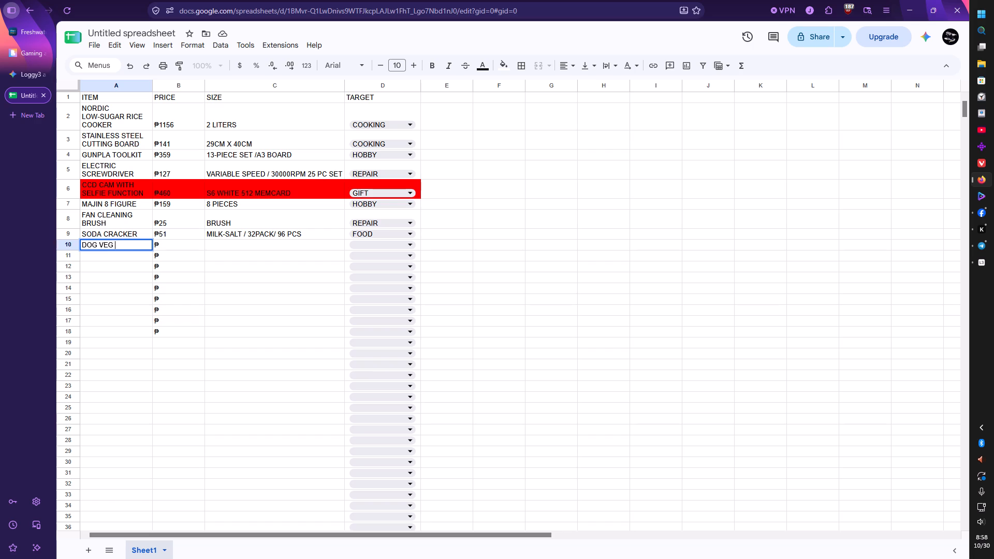
pyautogui.press('BackSpace')
pyautogui.write('FRU')
pyautogui.press('BackSpace')
pyautogui.press('BackSpace')
pyautogui.press('BackSpace')
pyautogui.write('/FRUIT DEHYDR')
pyautogui.write('ATED TREAT')
pyautogui.press('Return')
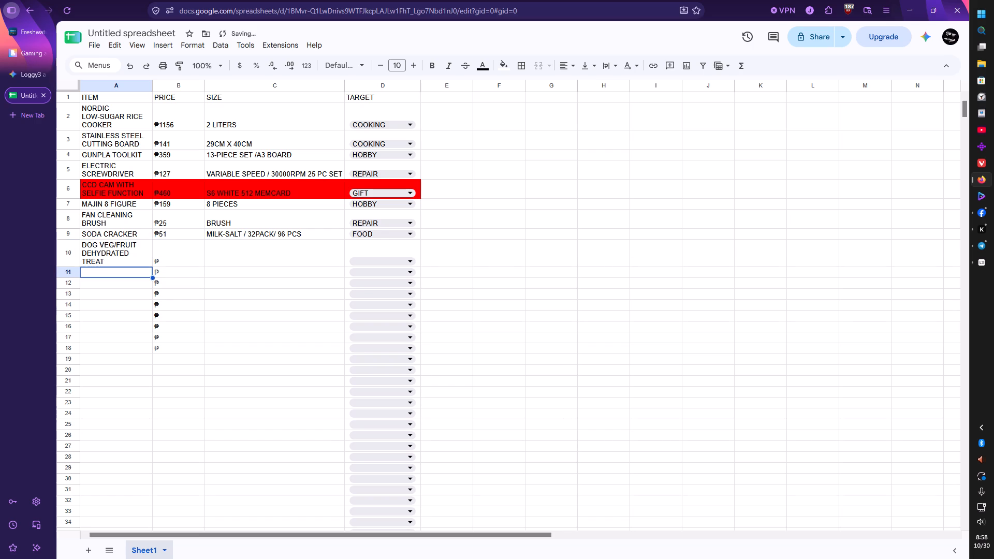
# Set the dog treat's price in B10 to ₱68, keeping the peso sign already in the cell.
pyautogui.click(179, 248)
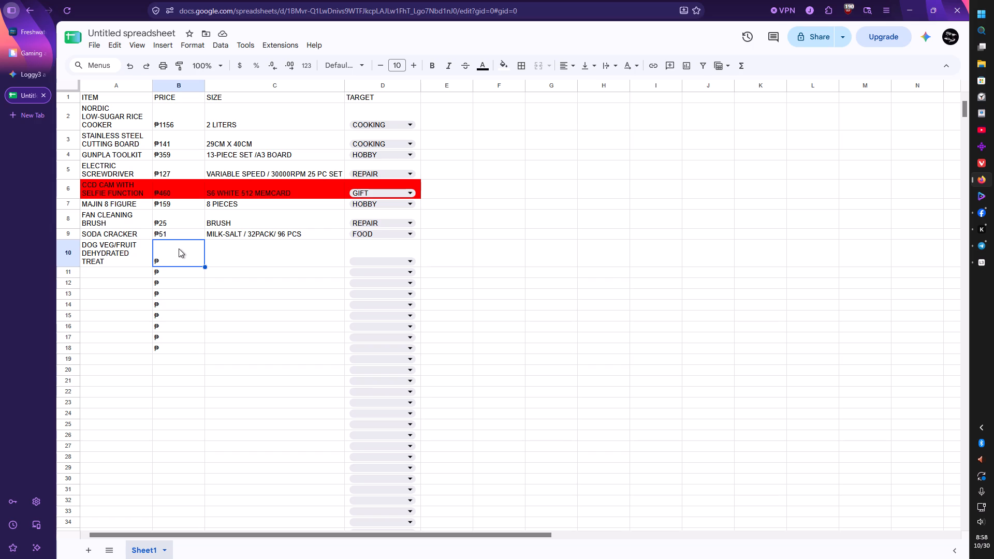
pyautogui.write('68')
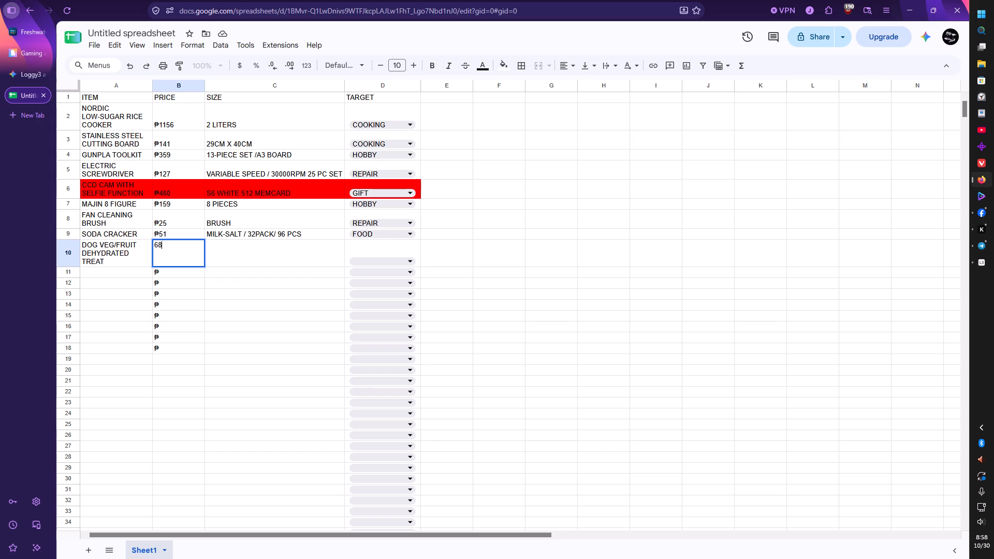
pyautogui.press('Escape')
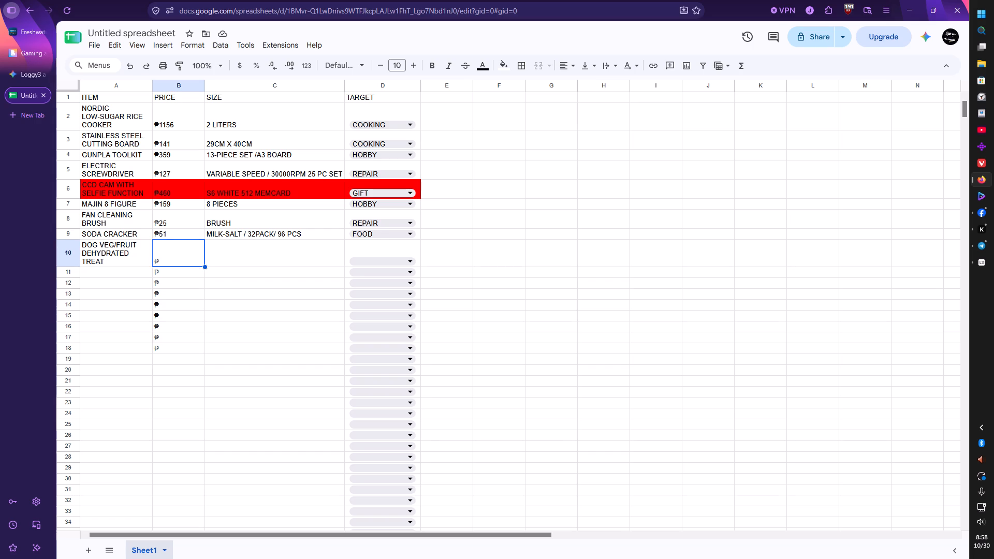
pyautogui.press('Return')
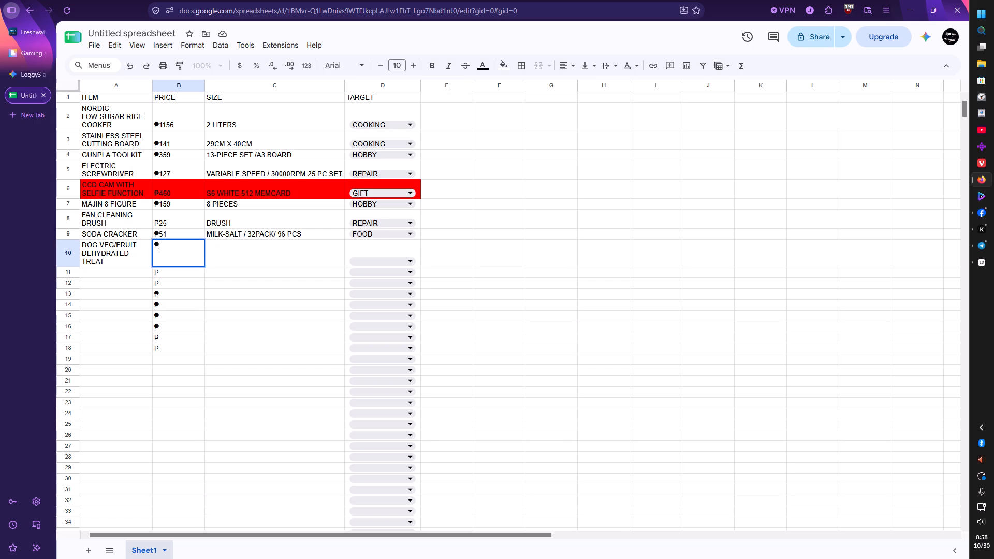
pyautogui.write('68')
pyautogui.press('Return')
pyautogui.press('Return')
pyautogui.press('Return')
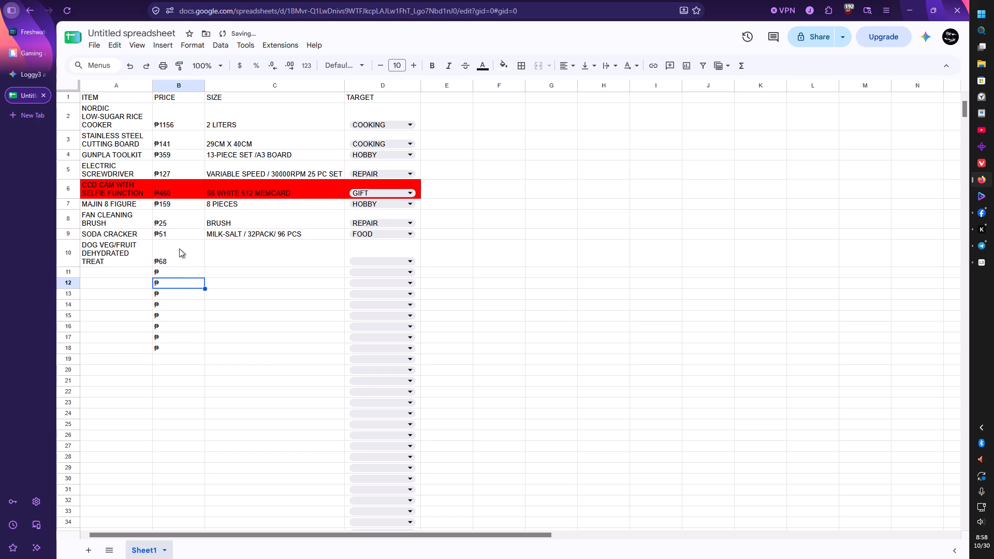
# Enter 1 KILO as the dog treat's size in C10.
pyautogui.click(245, 256)
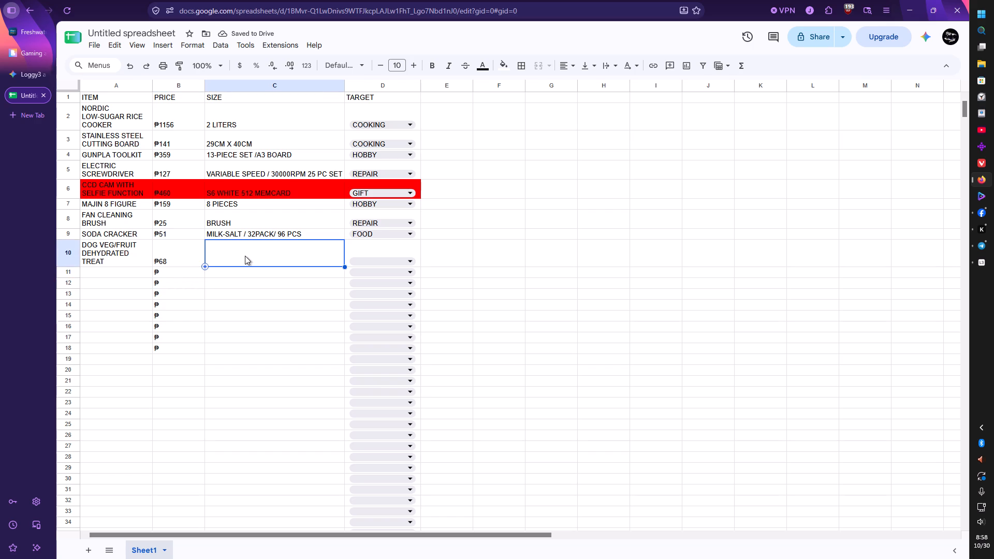
pyautogui.write('1 KILO')
pyautogui.press('Return')
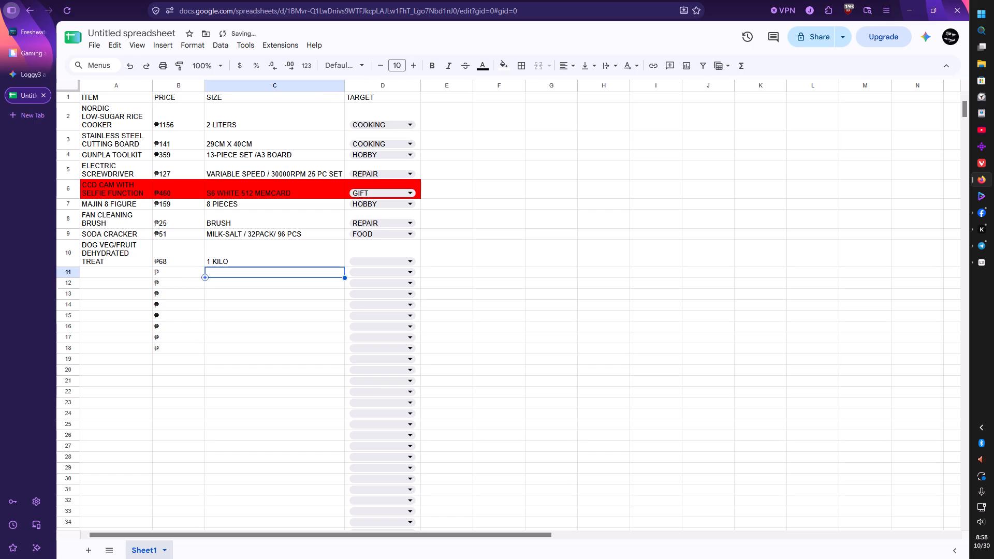
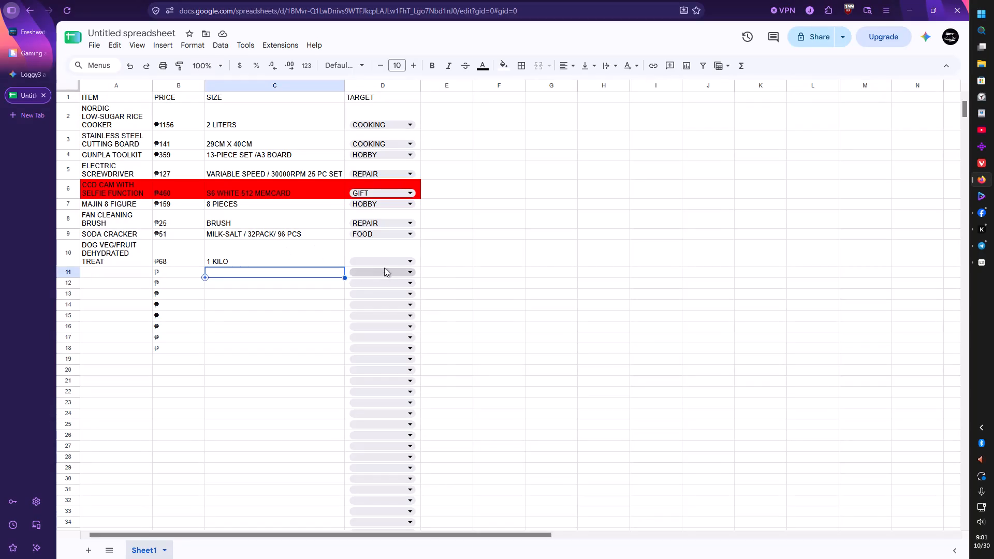
# Set the target of the dog treat row in D10 to FOOD.
pyautogui.click(386, 264)
pyautogui.click(356, 361)
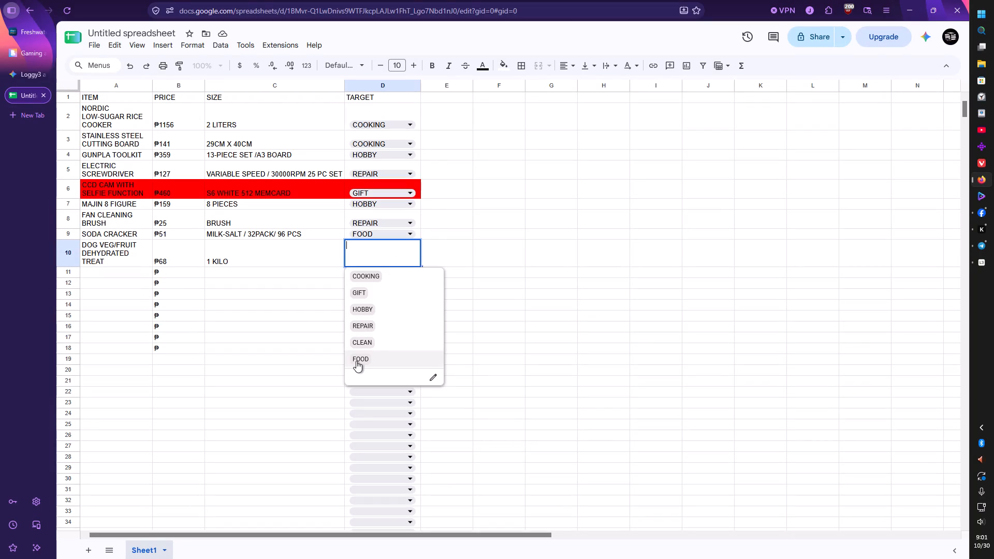
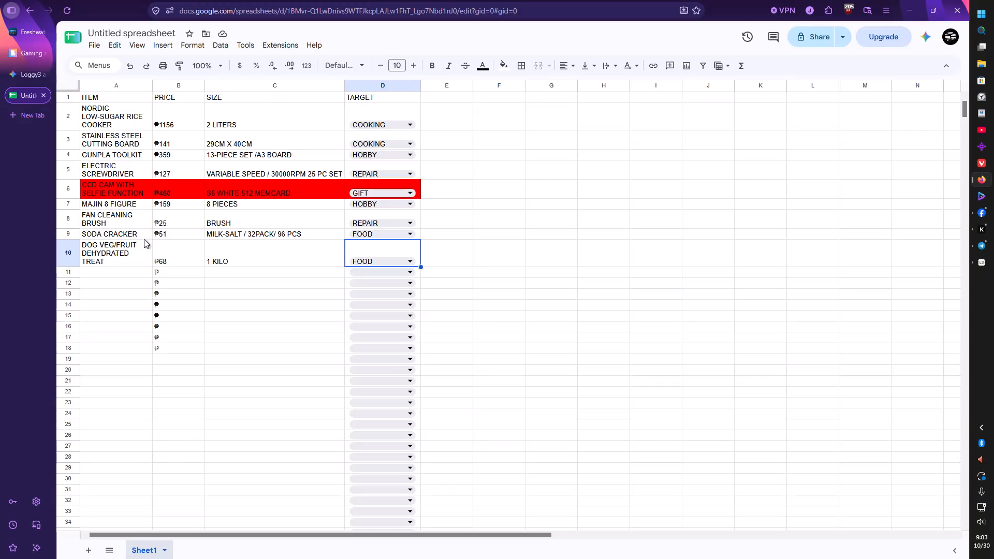
# Select the empty item cell A11 below the dog treat row for the next product entry.
pyautogui.click(134, 272)
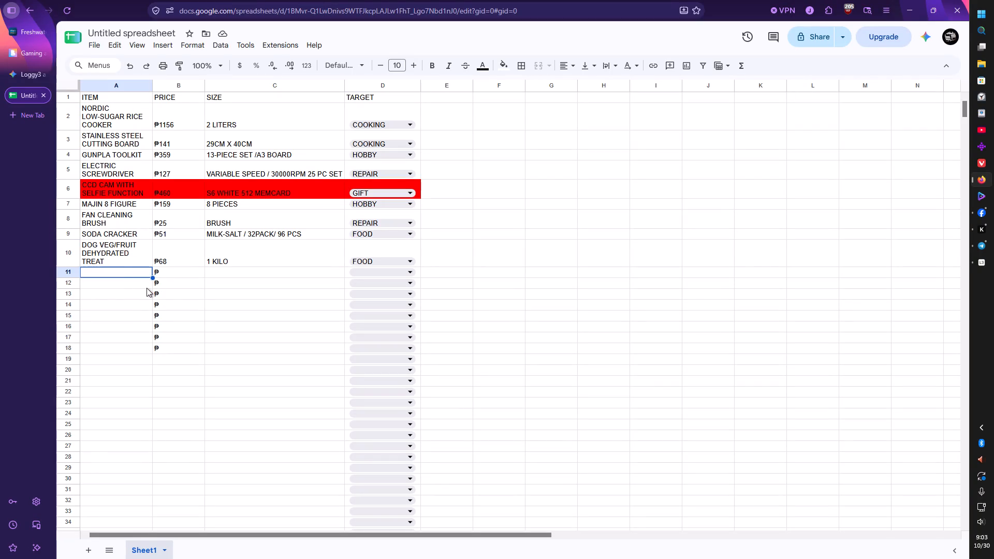
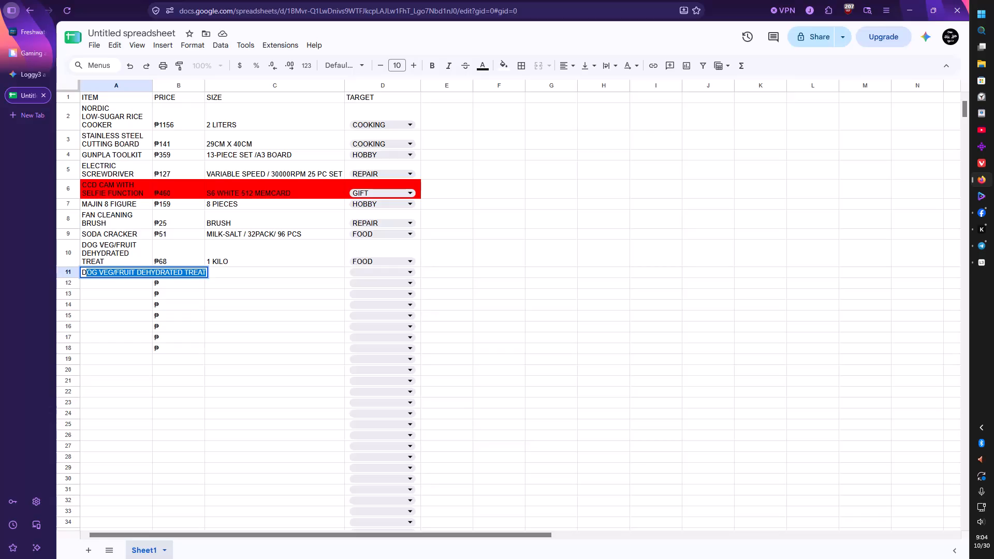
# Enter DEHYDRATED MIX VEG COMPANION as the item name in cell A11.
pyautogui.write('EHYDRATE')
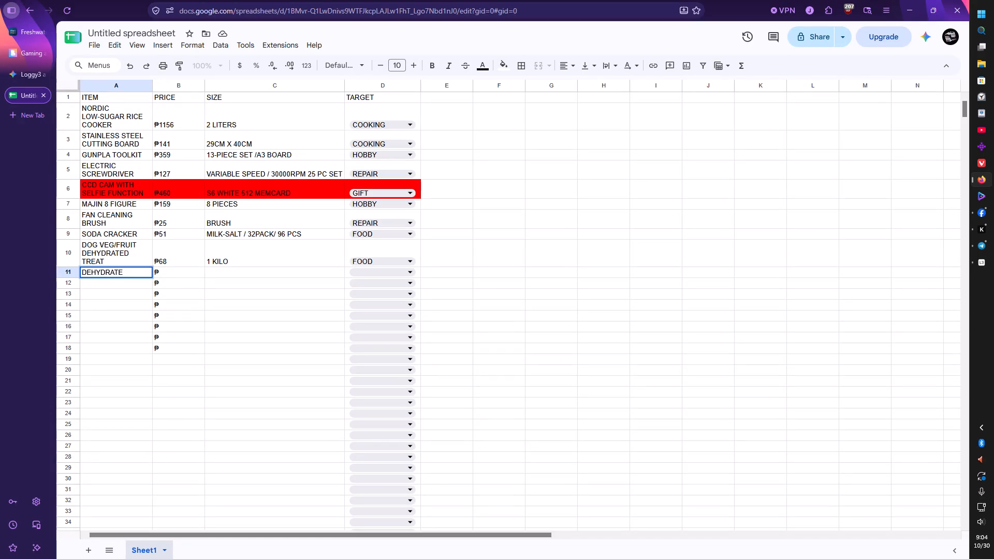
pyautogui.press('d')
pyautogui.press('space')
pyautogui.write('MIX VEG')
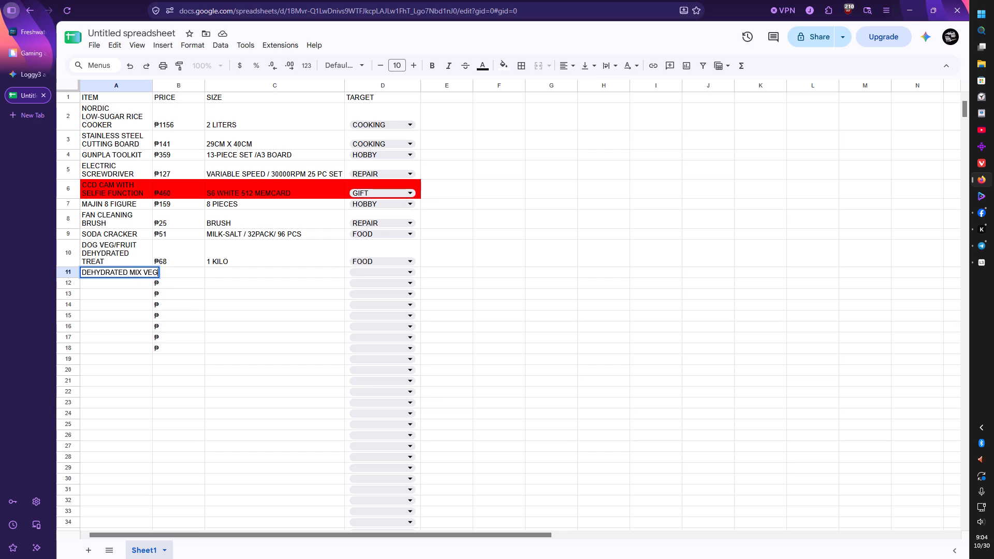
pyautogui.press('space')
pyautogui.write('COMPANION')
pyautogui.press('Return')
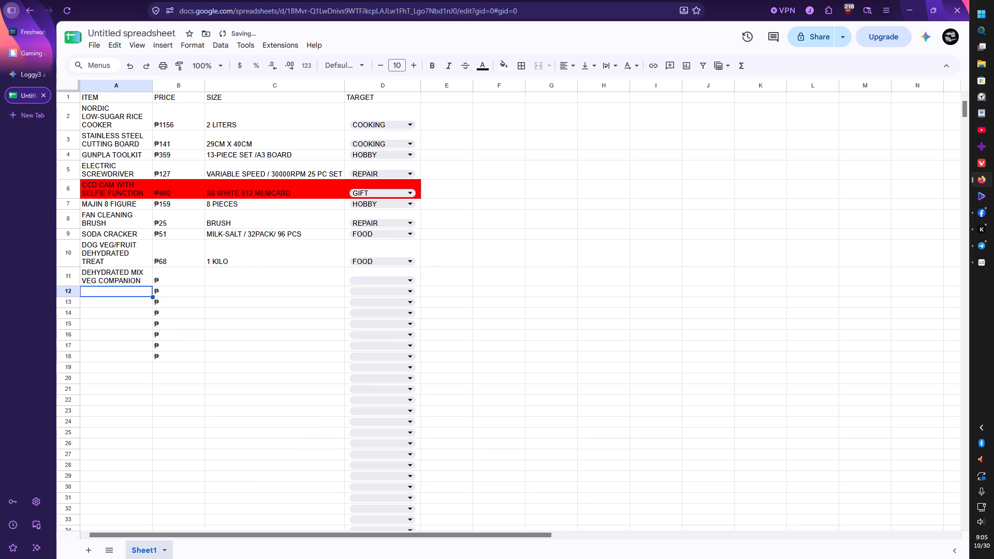
# Fill in row 11's price as ₱123, keeping the existing peso sign, and its size as 1 KILO.
pyautogui.doubleClick(181, 272)
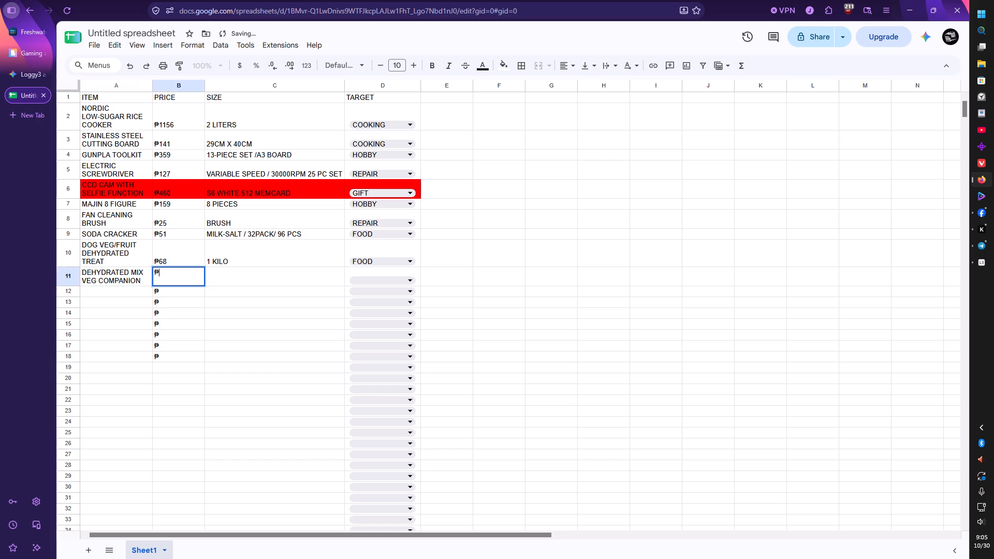
pyautogui.press('1')
pyautogui.write('23')
pyautogui.doubleClick(261, 276)
pyautogui.write('1 KI')
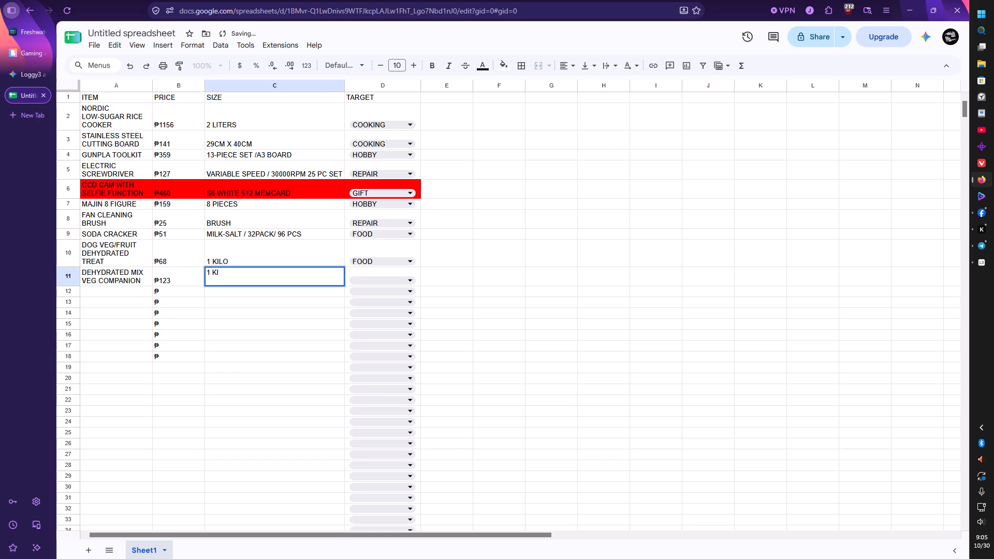
pyautogui.write('LO')
# Set the target dropdown of the dehydrated mix veg row to FOOD.
pyautogui.click(360, 279)
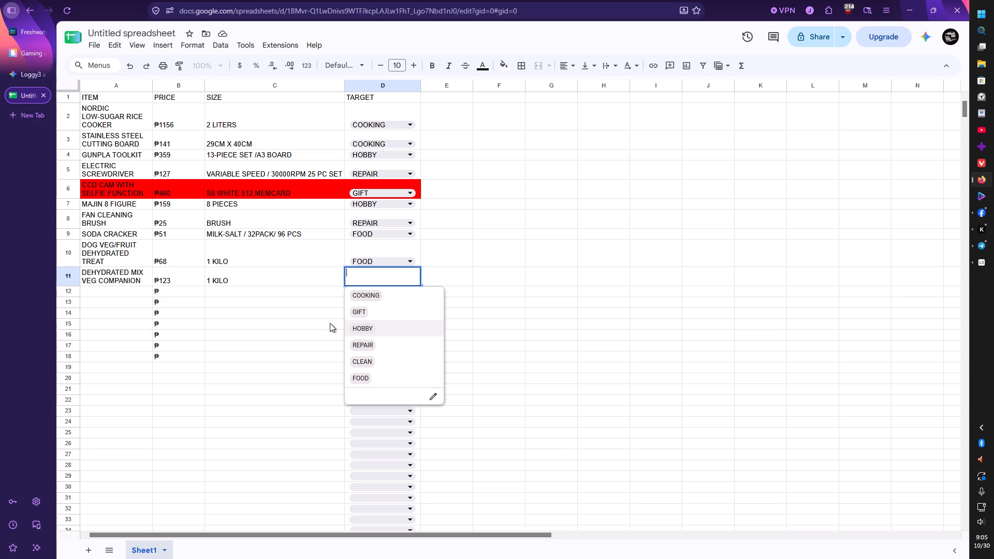
pyautogui.click(357, 373)
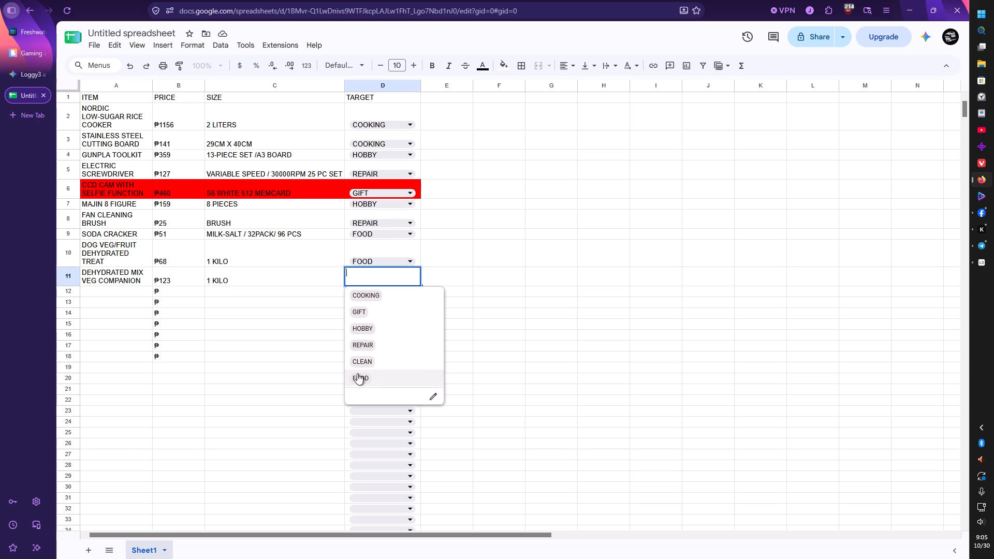
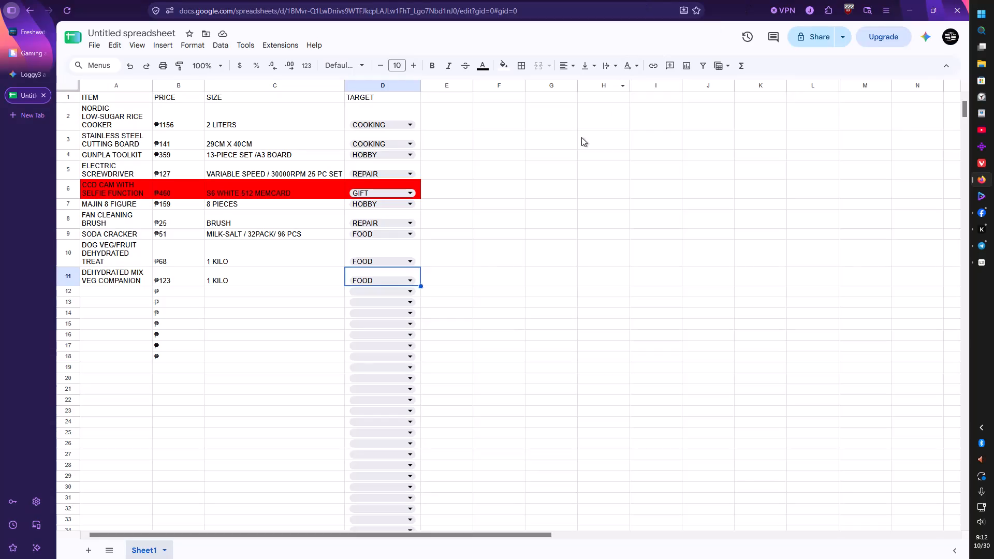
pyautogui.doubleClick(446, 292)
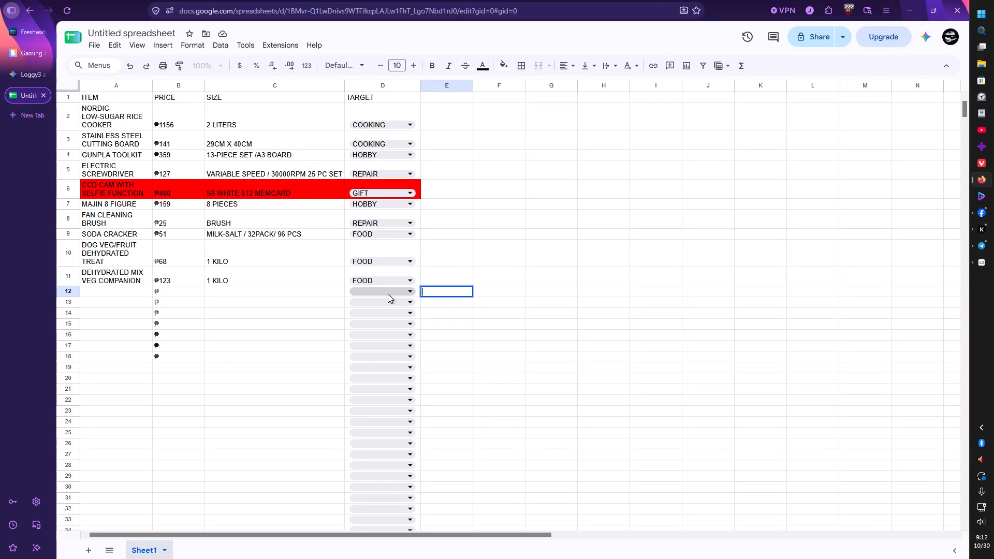
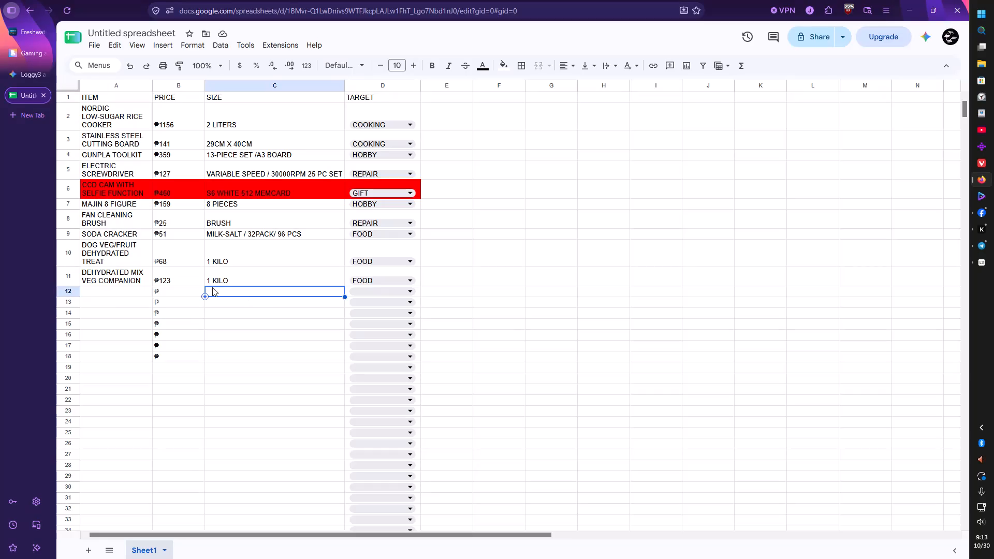
# Open the empty item cell in row 12, below the dehydrated mix veg companion entry, for editing.
pyautogui.click(130, 289)
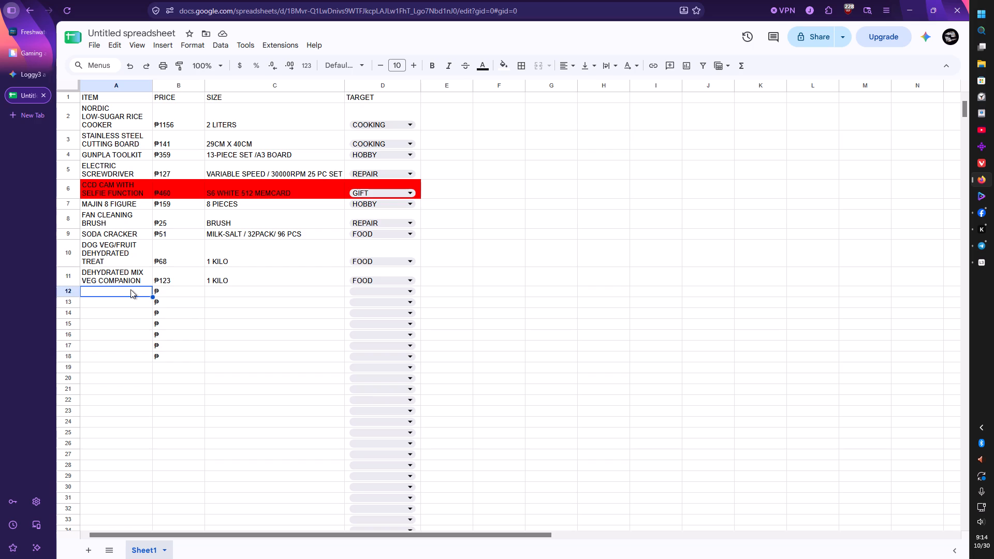
pyautogui.doubleClick(130, 289)
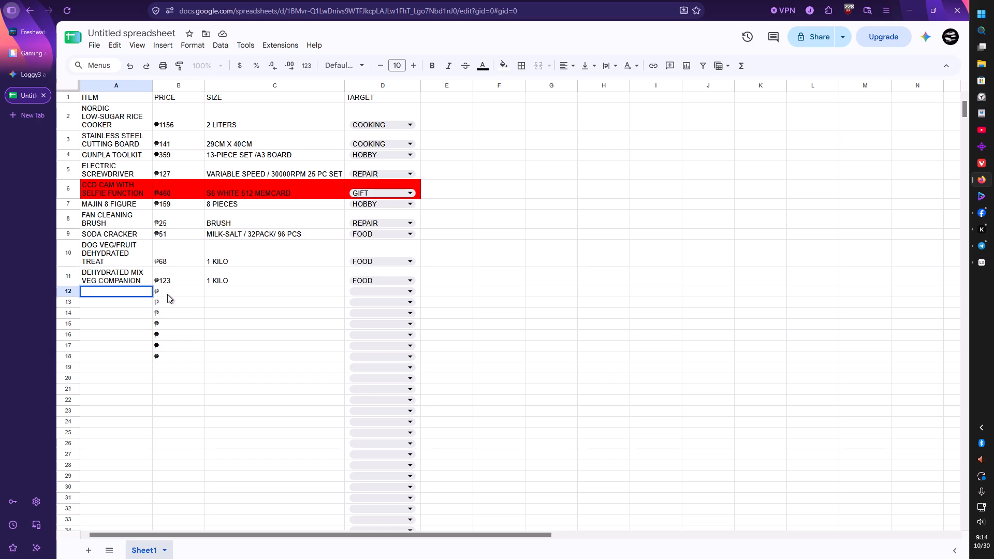
# Select the empty item cell in row 12, directly below the dehydrated mix veg companion entry.
pyautogui.click(167, 294)
pyautogui.click(143, 293)
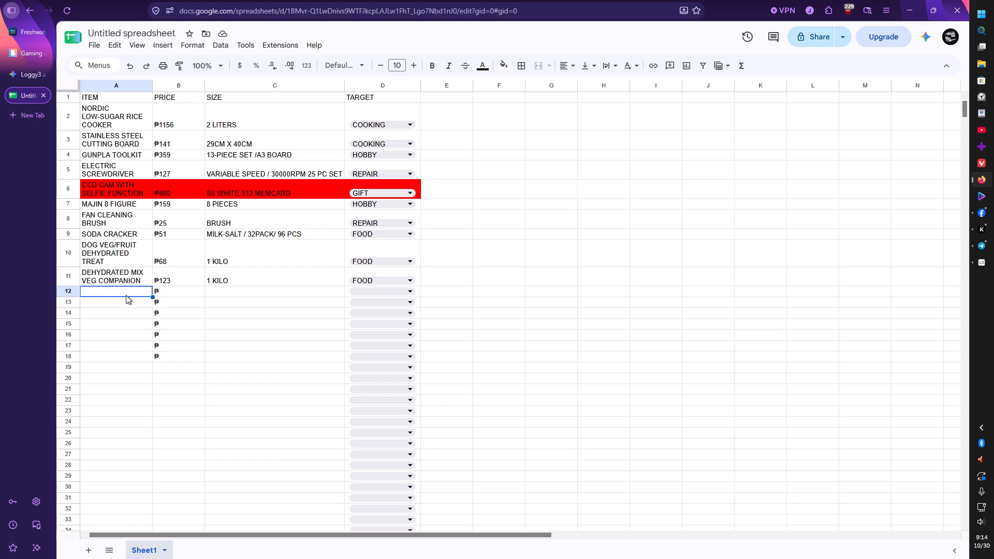